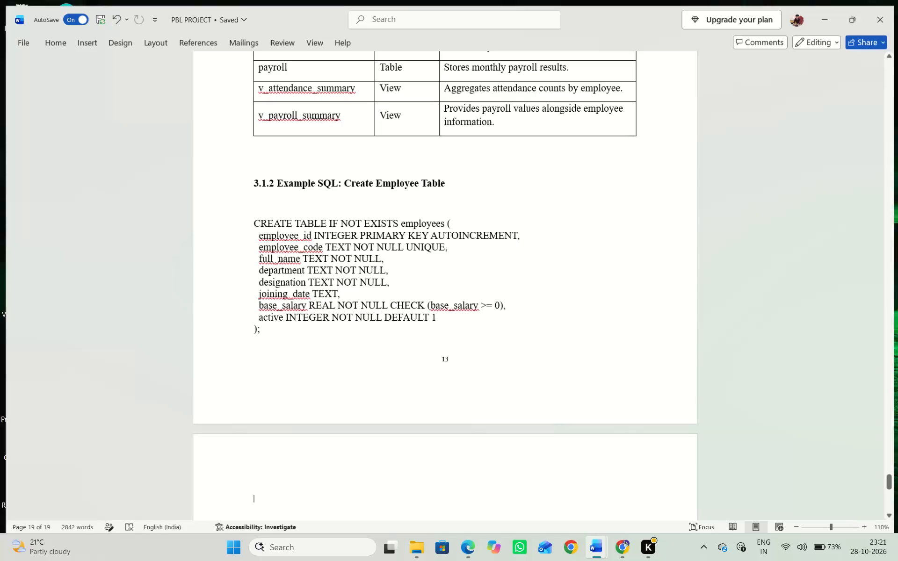
Switch to the reference report PDF in Edge and examine the end of section 3.1 and the start of section 3.2.
scroll(410, 272, "down", 2)
scroll(410, 272, "up", 1)
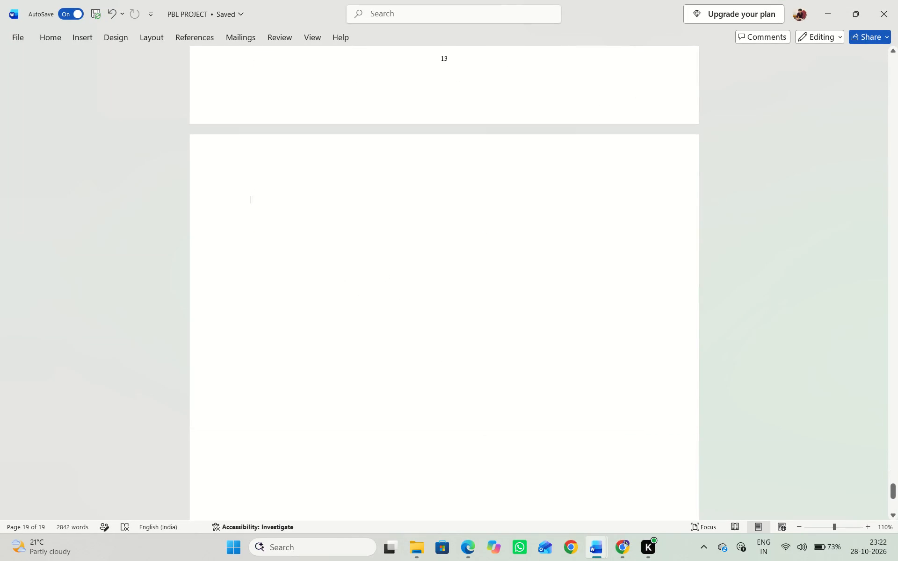
scroll(332, 244, "up", 1)
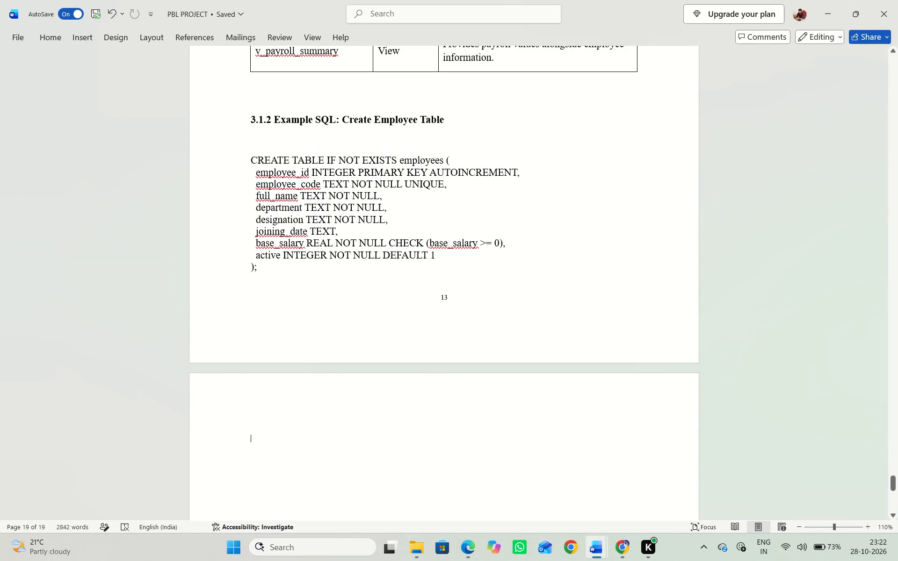
scroll(332, 244, "up", 1)
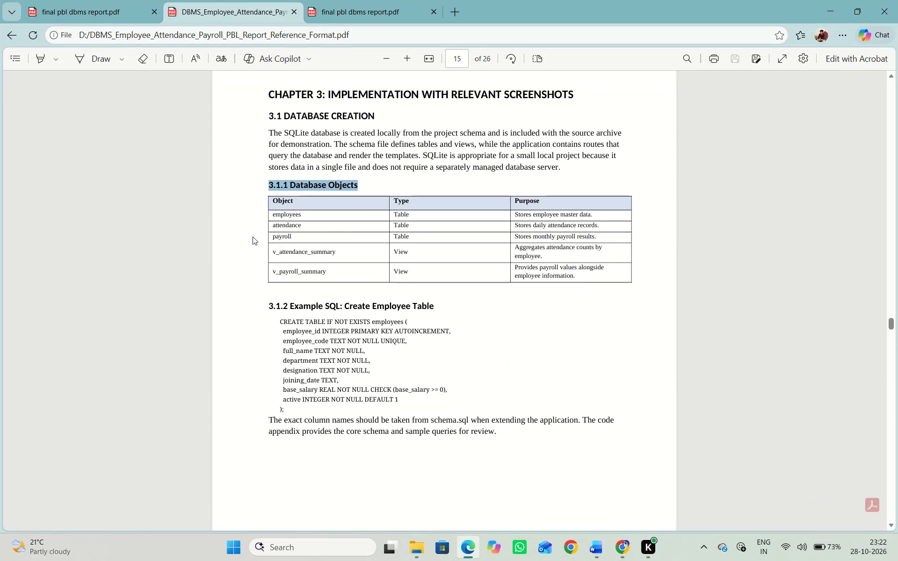
scroll(253, 237, "down", 1)
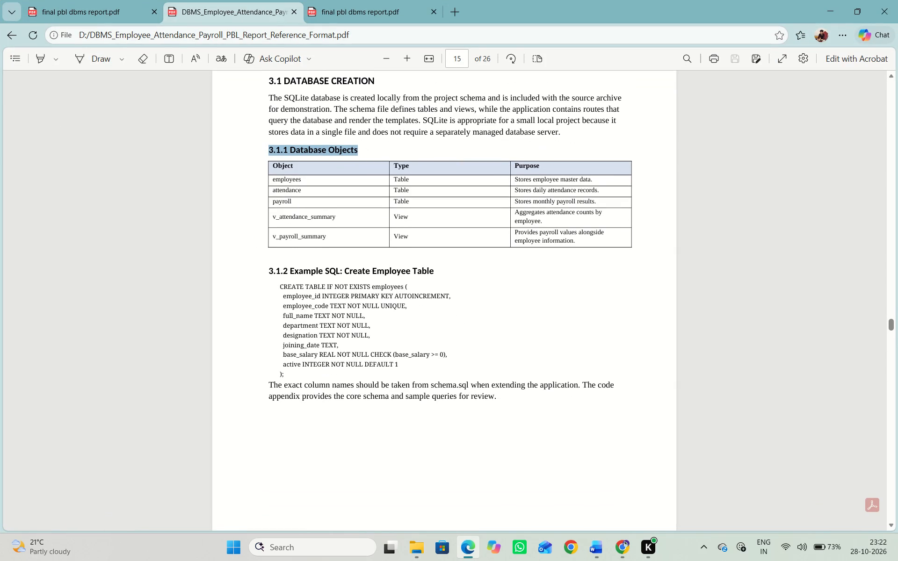
key("ctrl+c")
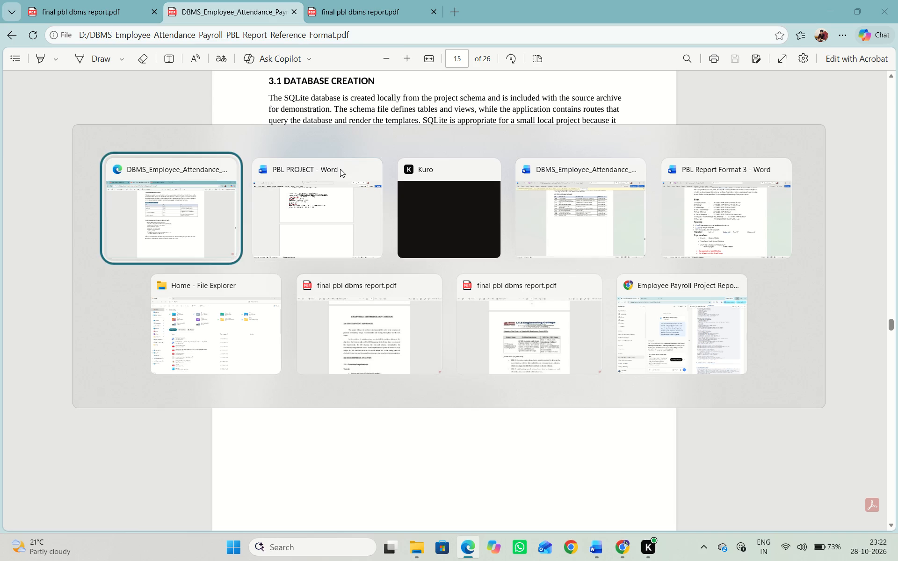
scroll(332, 271, "down", 2)
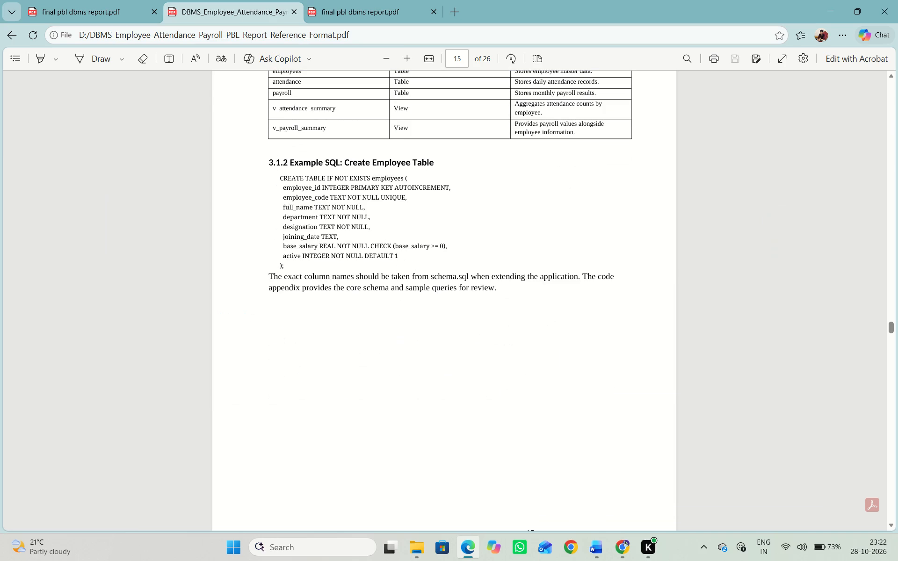
left_click_drag(269, 275, 500, 297)
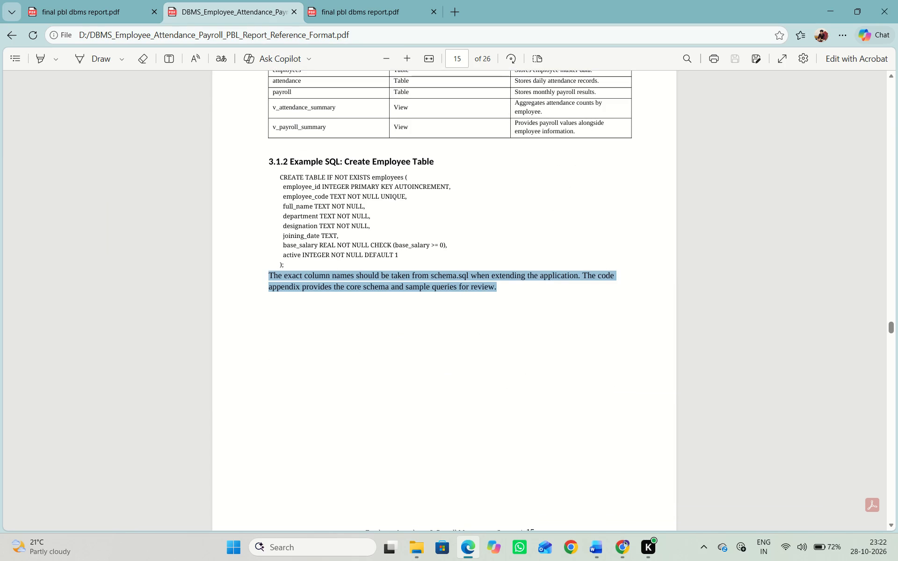
left_click_drag(500, 297, 505, 295)
left_click_drag(505, 295, 520, 290)
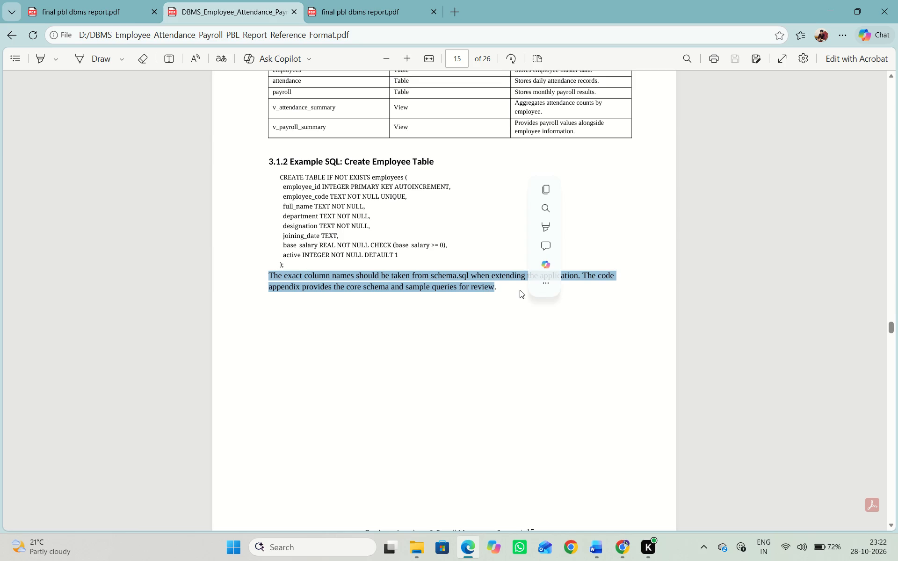
scroll(520, 290, "down", 6)
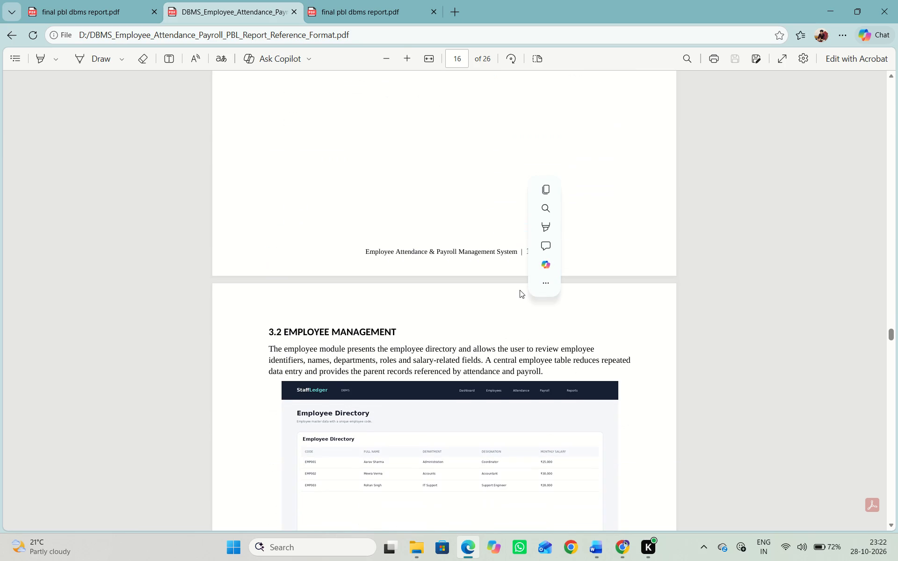
Undo the last change in the PBL PROJECT Word document and recreate an empty left-aligned line at the top of the page after page 13.
left_click(257, 325)
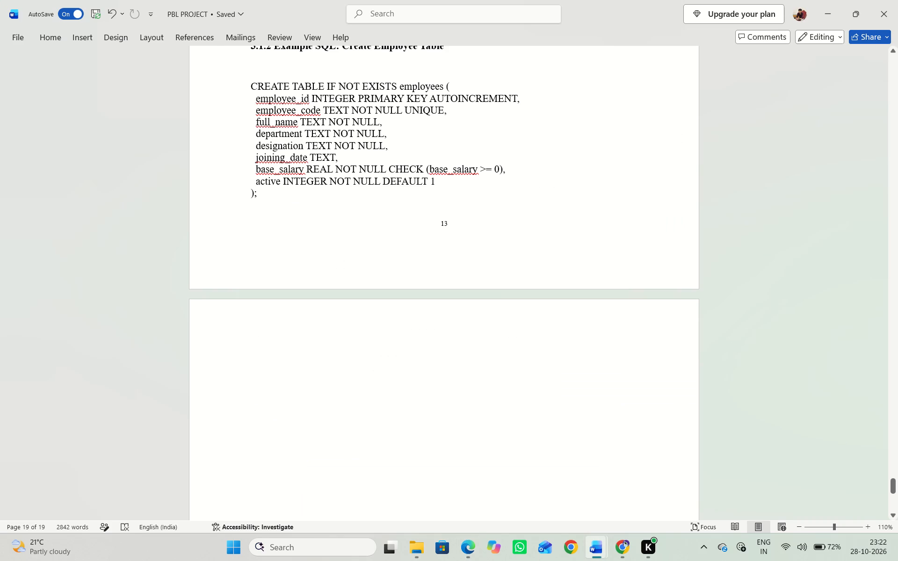
key("Page_Down")
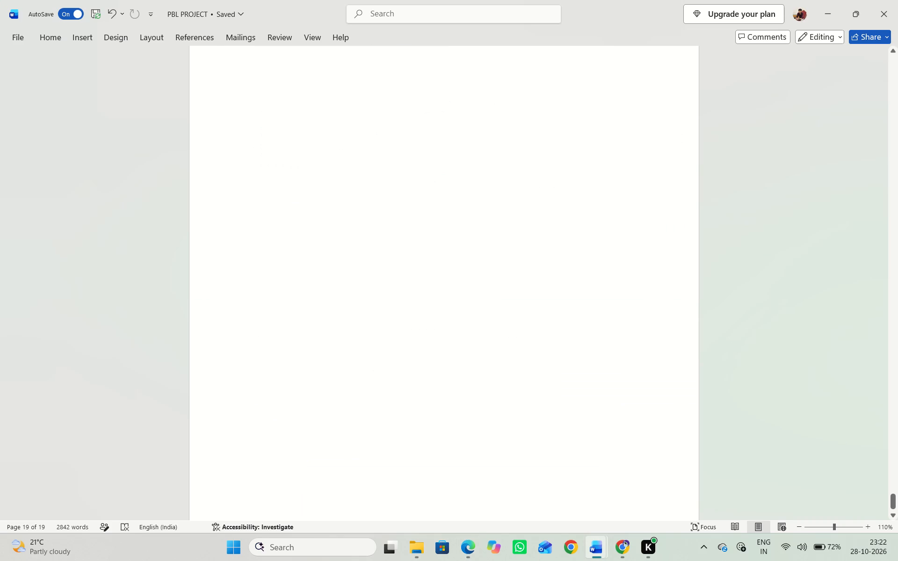
scroll(257, 350, "up", 4)
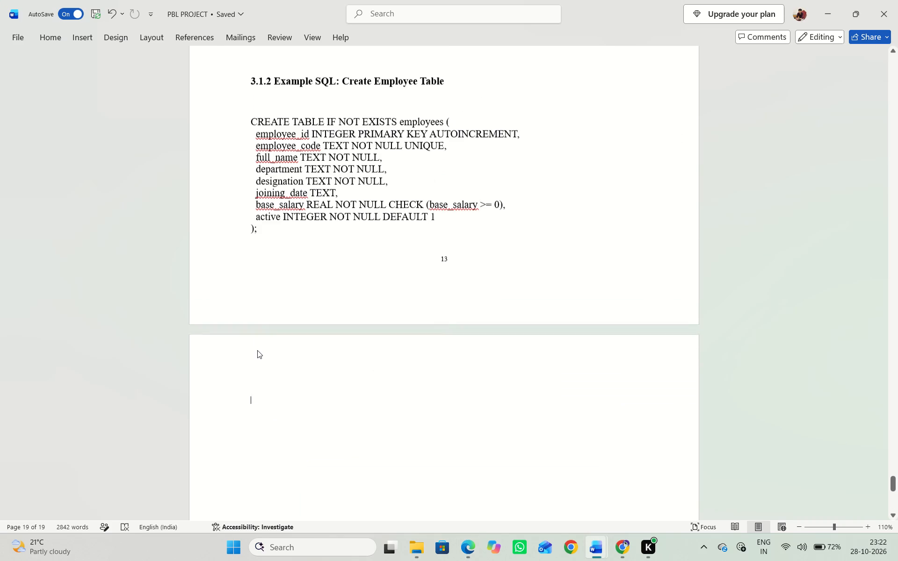
key("ctrl+z")
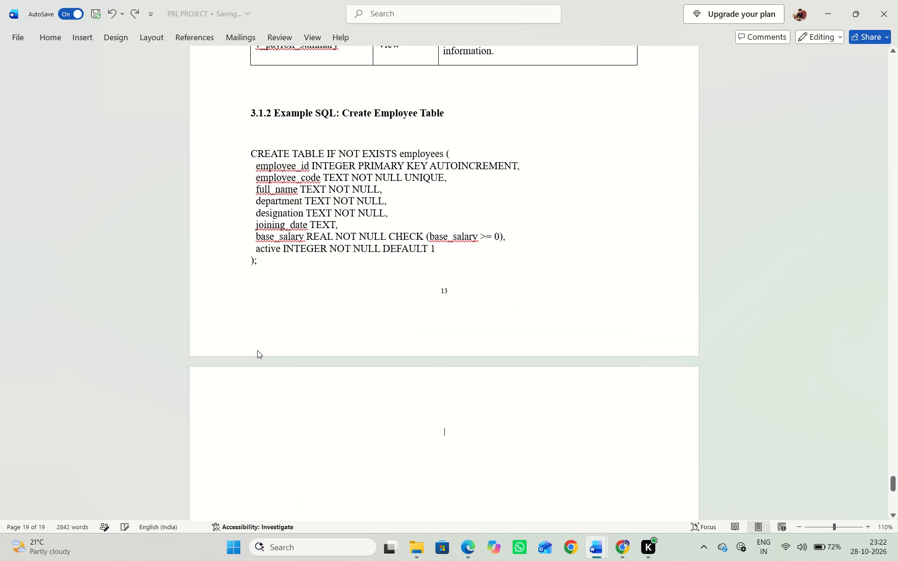
key("BackSpace")
key("BackSpace")
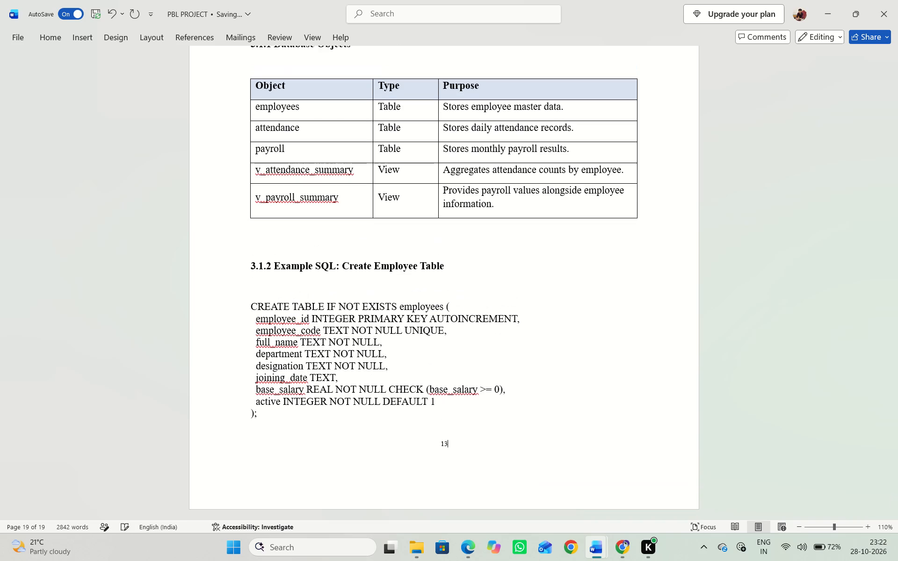
key("Return")
key("BackSpace")
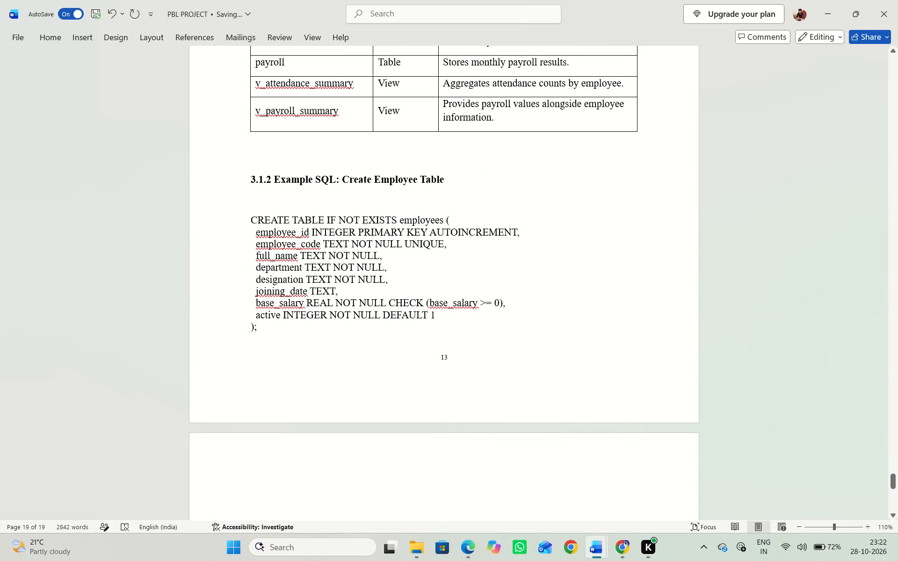
Enter the section heading "3.2 Employee Management" at the top of the new page.
key("3")
type(".2")
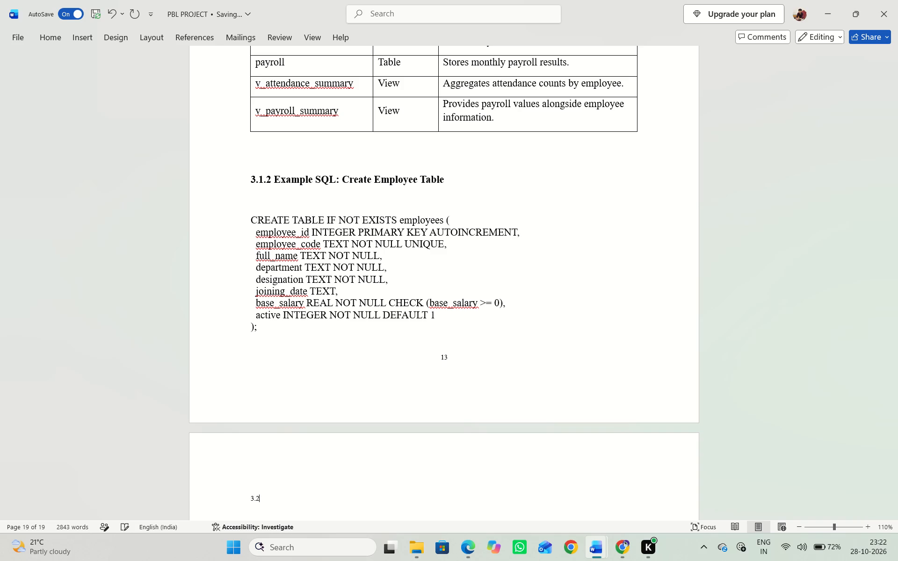
key("space")
key("shift+e")
type("mp")
type("loyeee")
key("space")
key("BackSpace")
key("BackSpace")
key("space")
type("Management")
key("space")
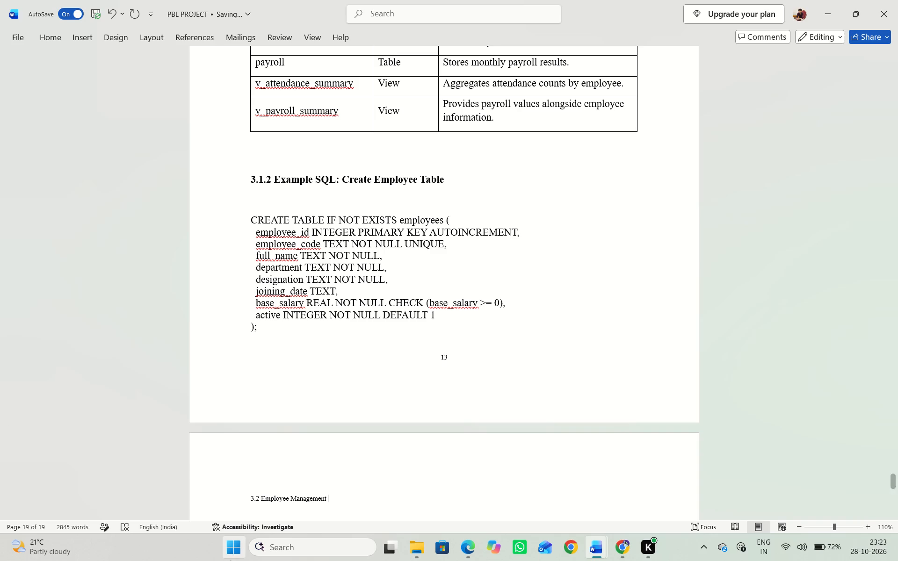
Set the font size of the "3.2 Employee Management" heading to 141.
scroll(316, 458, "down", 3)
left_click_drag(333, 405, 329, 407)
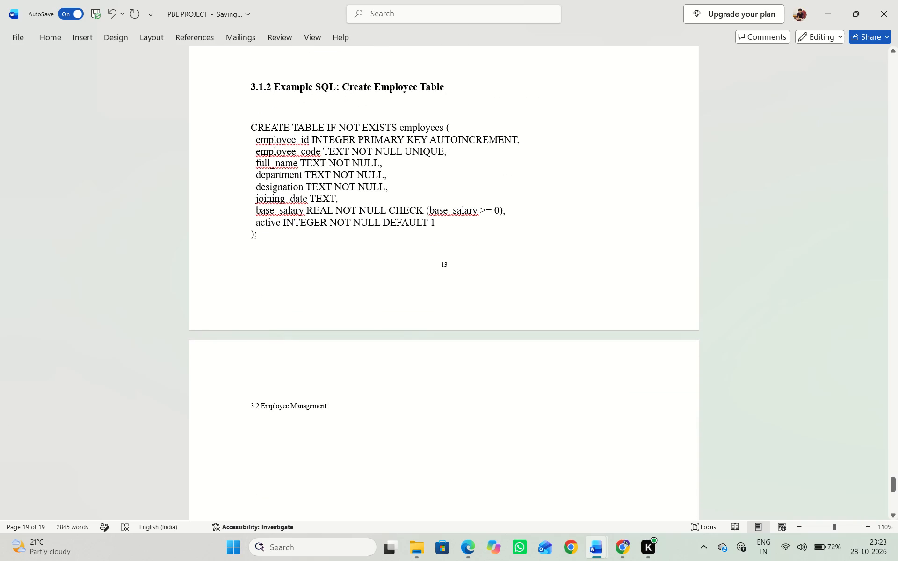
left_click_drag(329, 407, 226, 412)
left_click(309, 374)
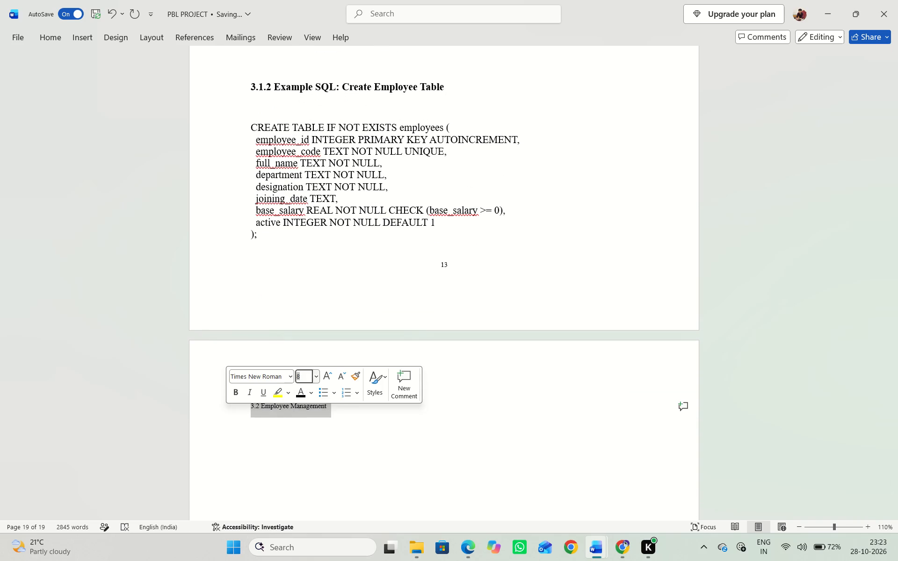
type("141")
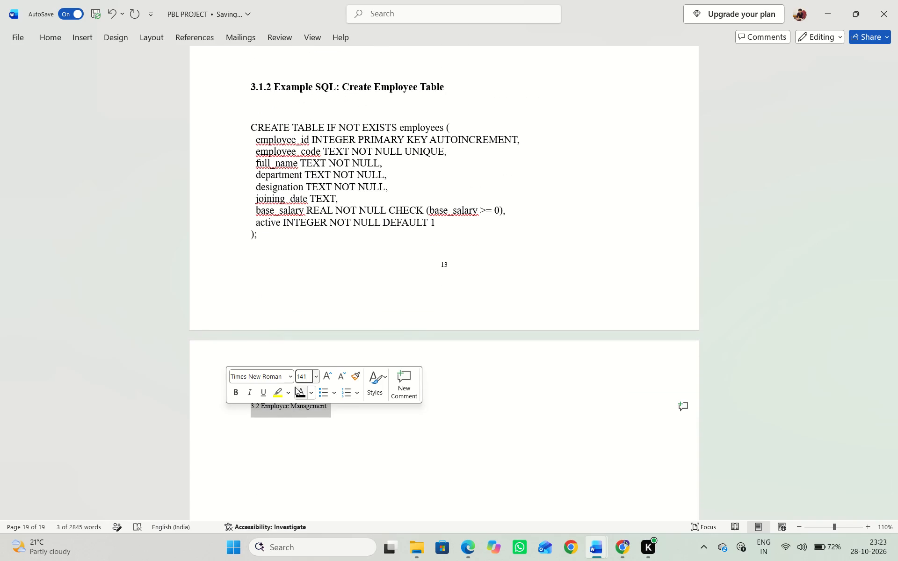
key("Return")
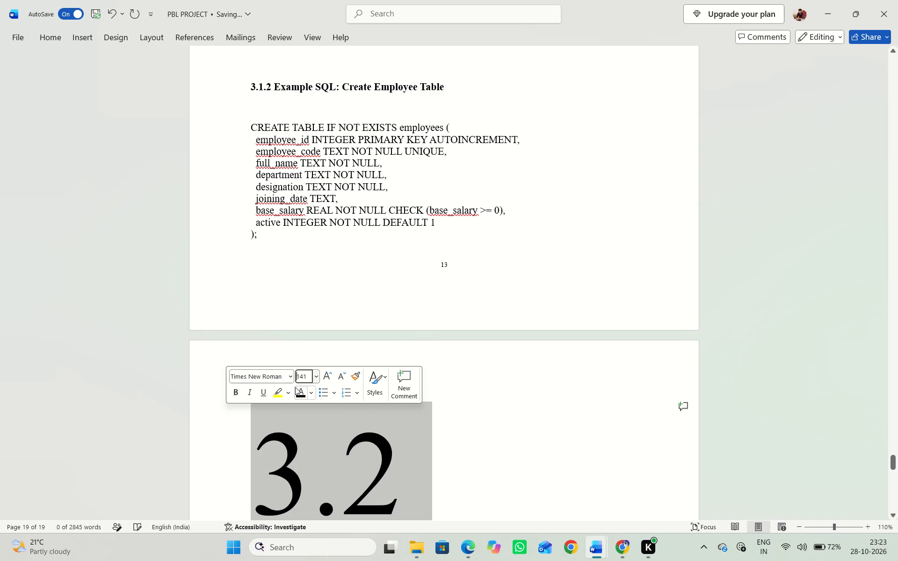
Set the "3.2 Employee Management" heading to font size 14 and make it bold.
scroll(317, 430, "down", 12)
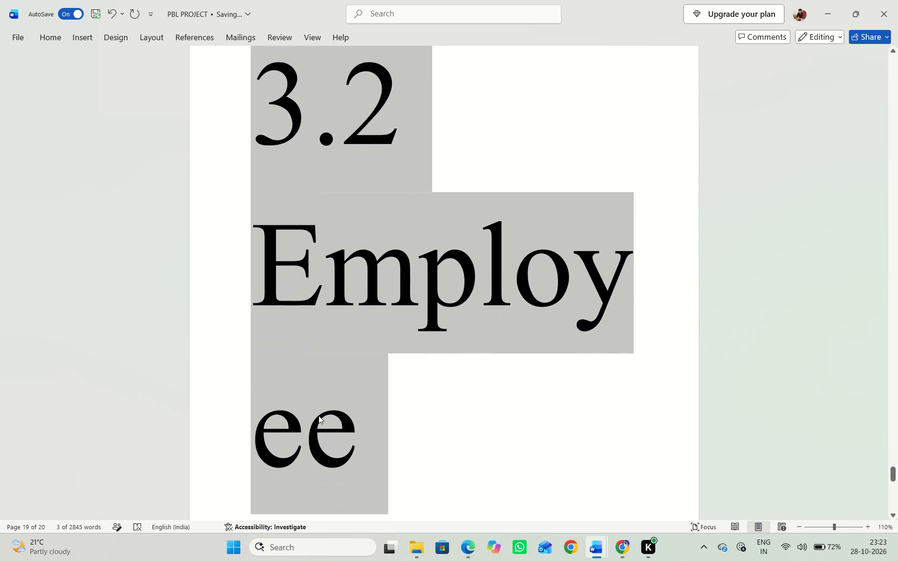
right_click(313, 378)
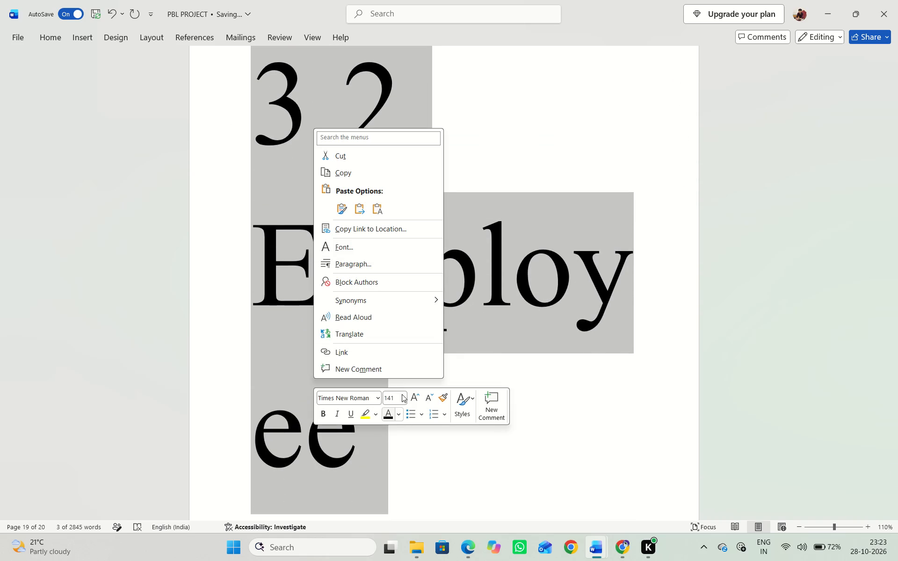
left_click(395, 398)
type("14")
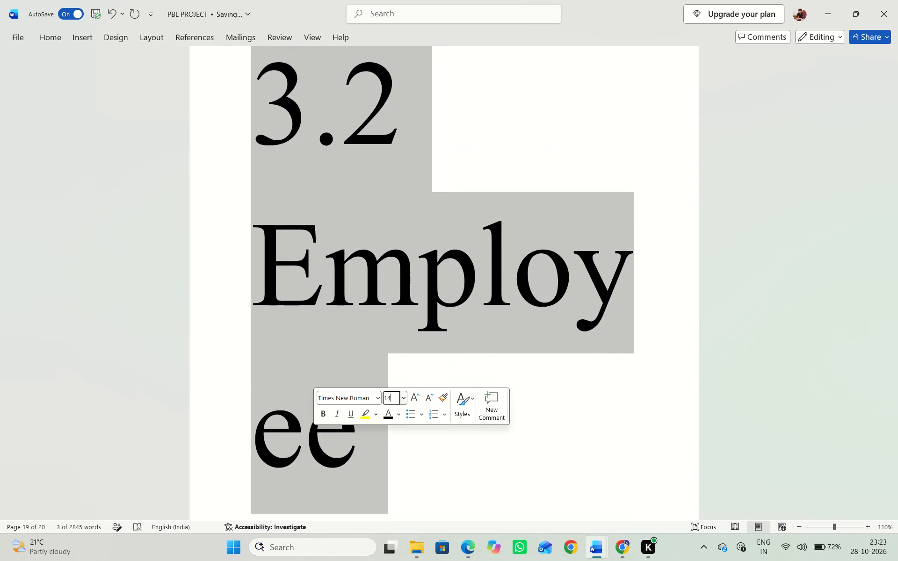
key("Return")
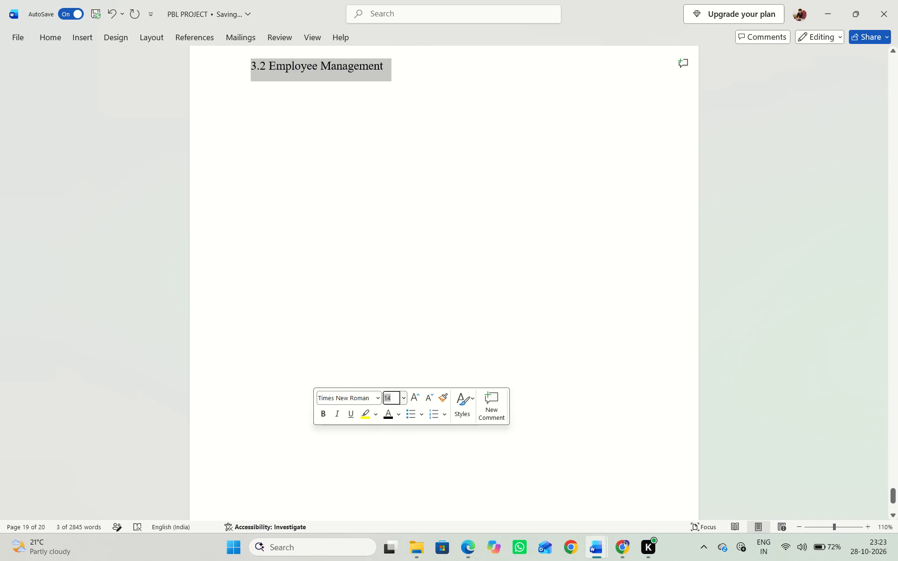
left_click(325, 416)
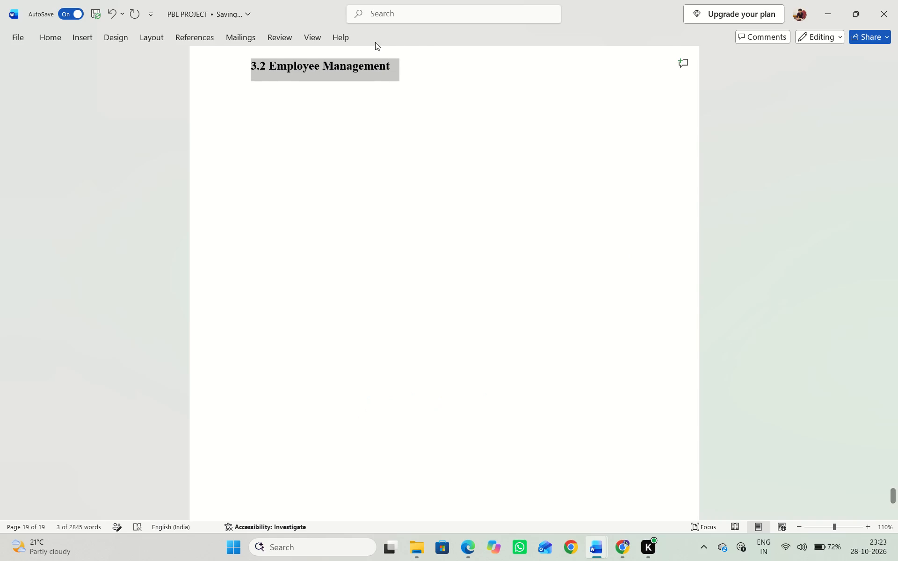
Add two new lines below the "3.2 Employee Management" heading.
left_click(391, 71)
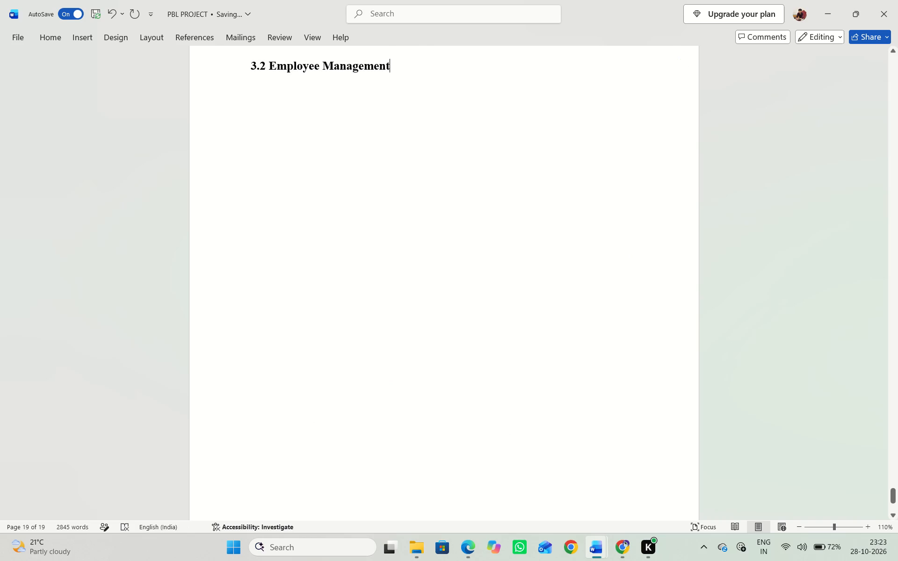
key("Return")
key("Return")
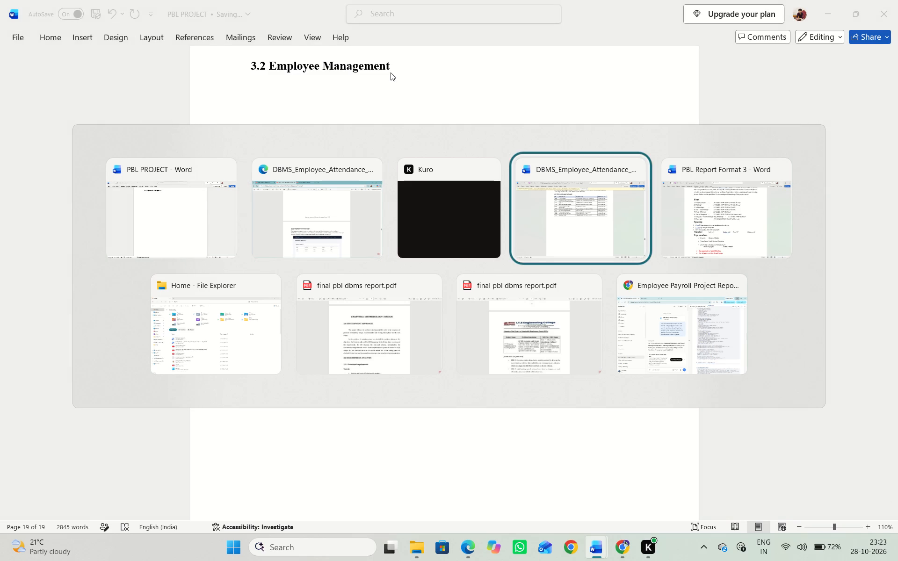
Copy the employee module description from section 3.2 of the reference PDF in Edge and paste it below the Word report's 3.2 heading.
left_click(391, 72)
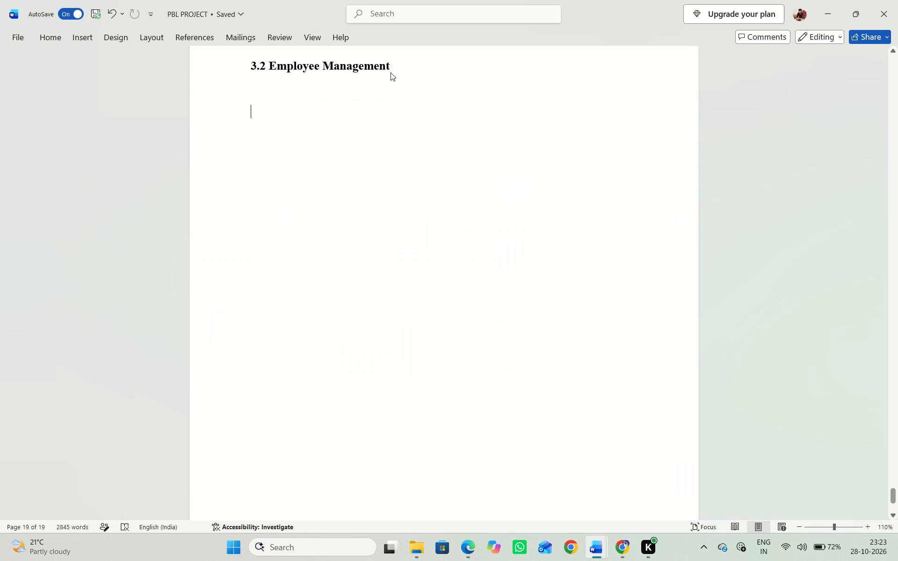
left_click(462, 551)
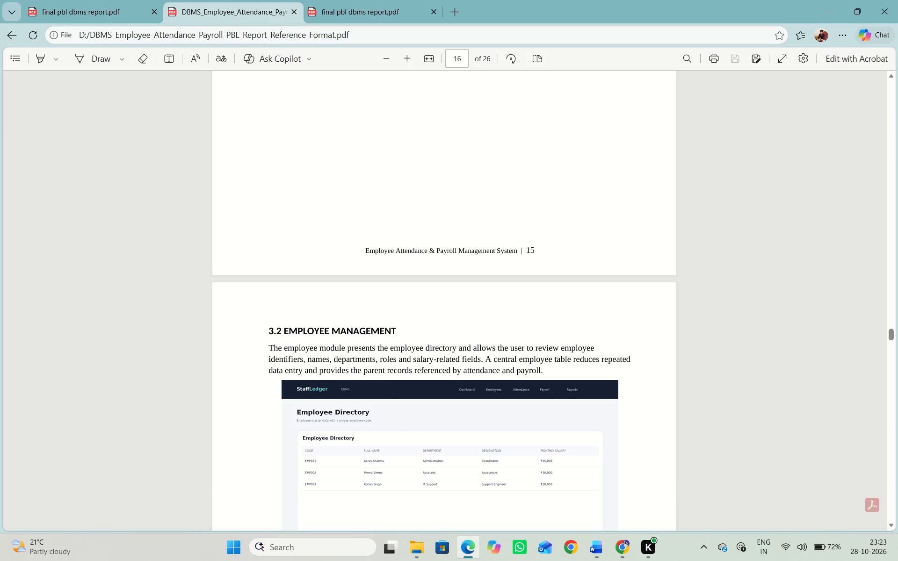
scroll(299, 360, "down", 3)
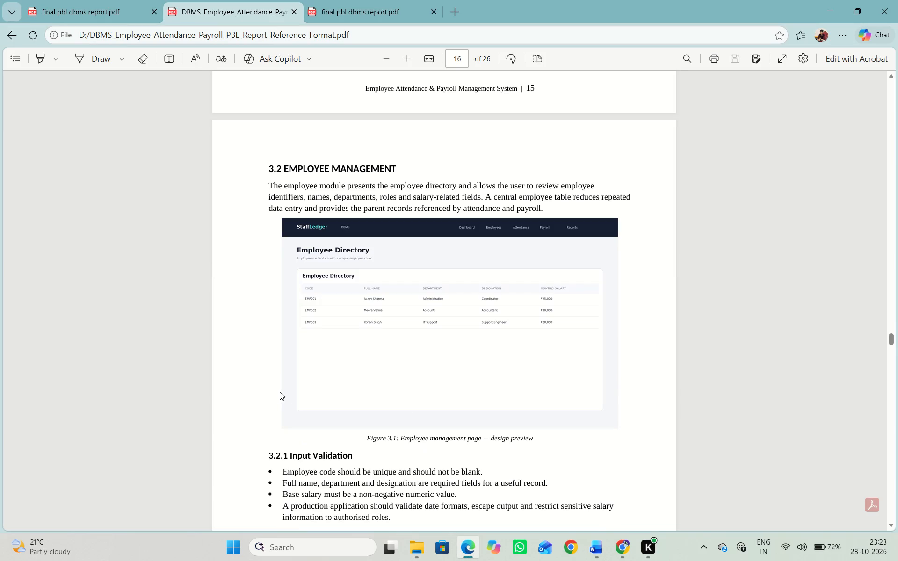
left_click_drag(268, 169, 556, 207)
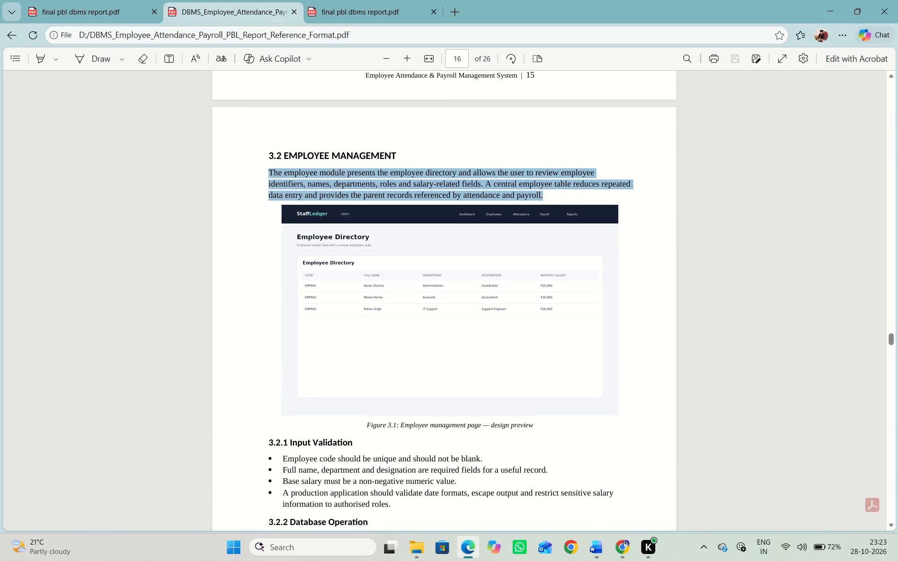
left_click_drag(556, 207, 577, 207)
key("ctrl+c")
left_click(839, 0)
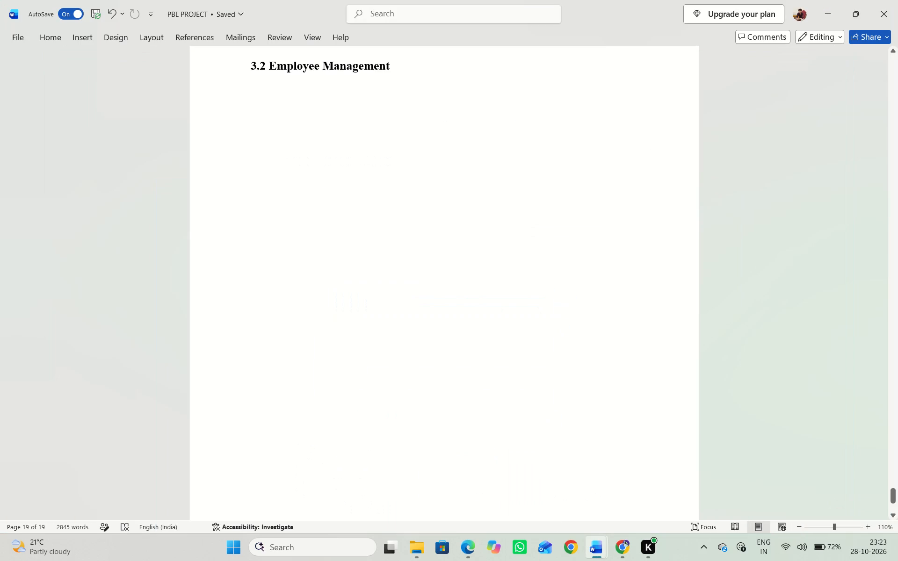
key("ctrl+v")
Set the font size of the pasted employee module paragraph to 12.
left_click_drag(252, 109, 519, 170)
left_click(601, 133)
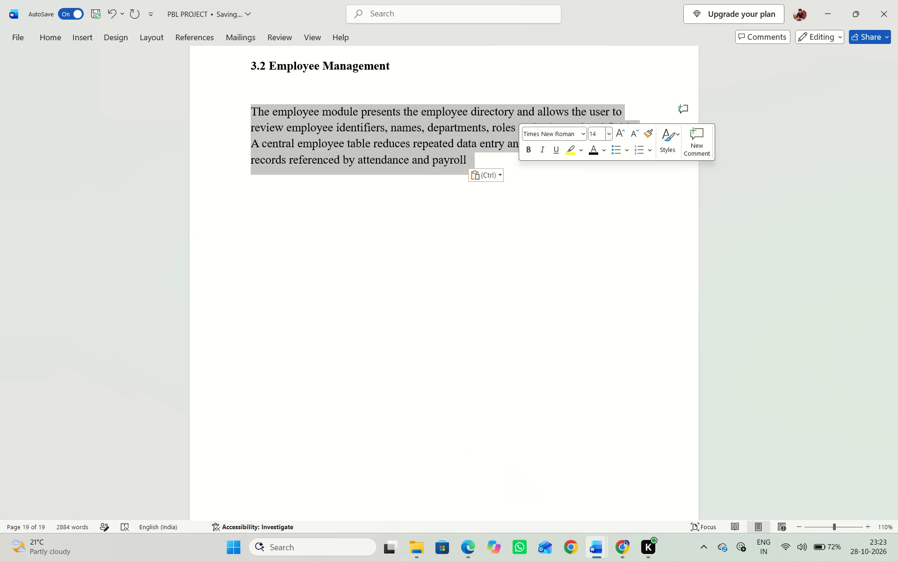
type("12")
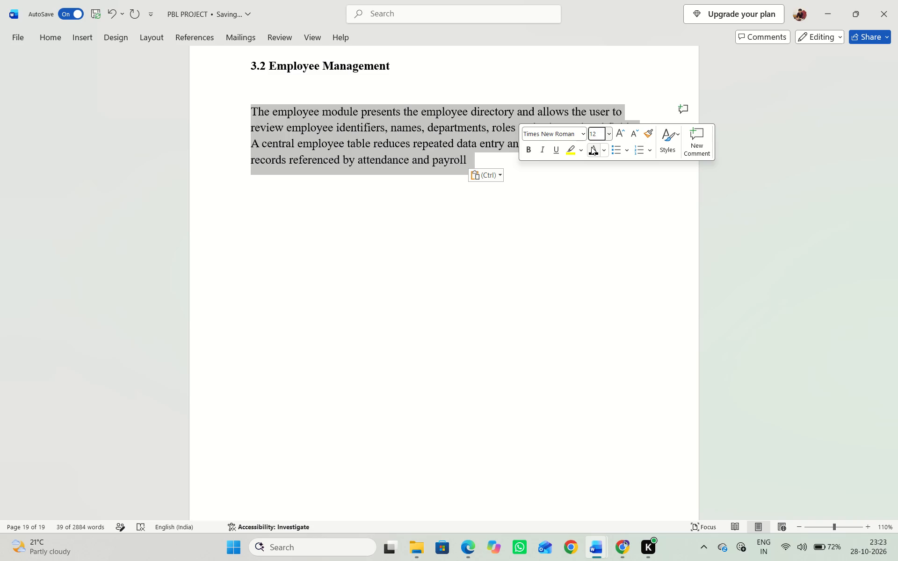
key("Return")
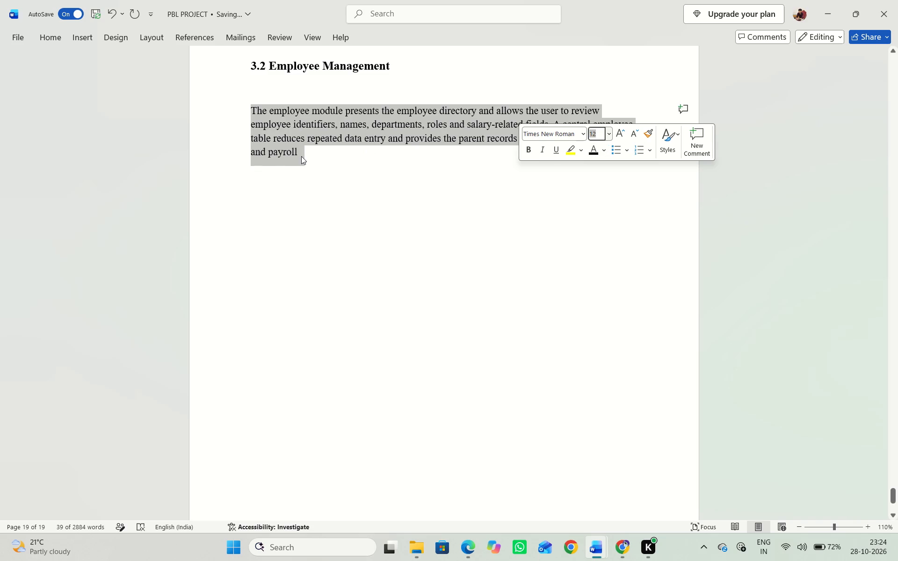
End the employee module paragraph with a period directly after "payroll" and indent its first line with five spaces.
left_click(301, 155)
key("BackSpace")
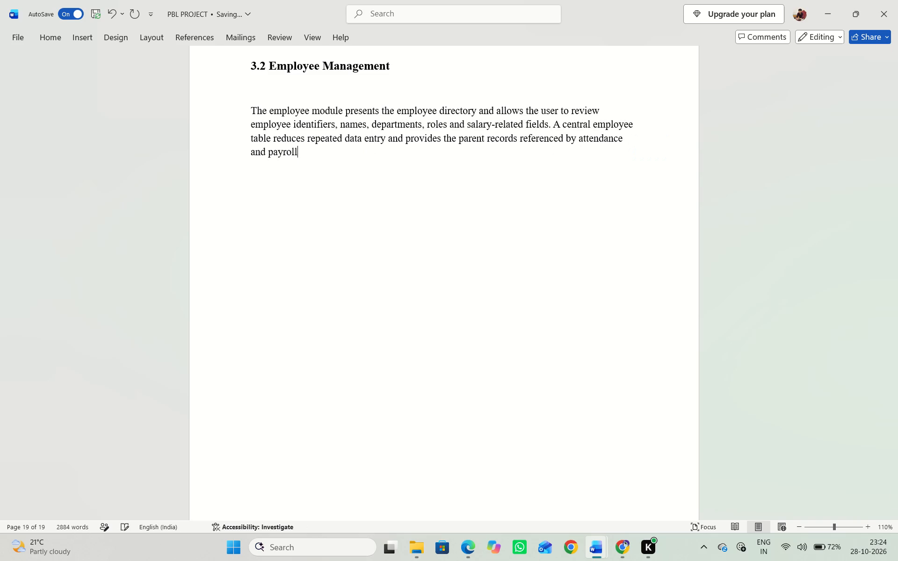
key("period")
left_click(252, 112)
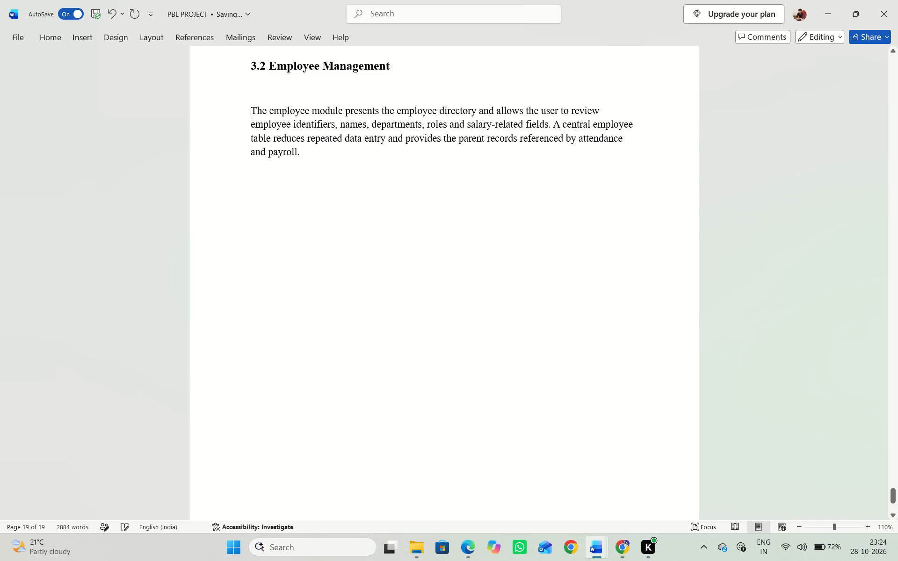
key("space")
key("space")
key("space")
key("space")
key("space")
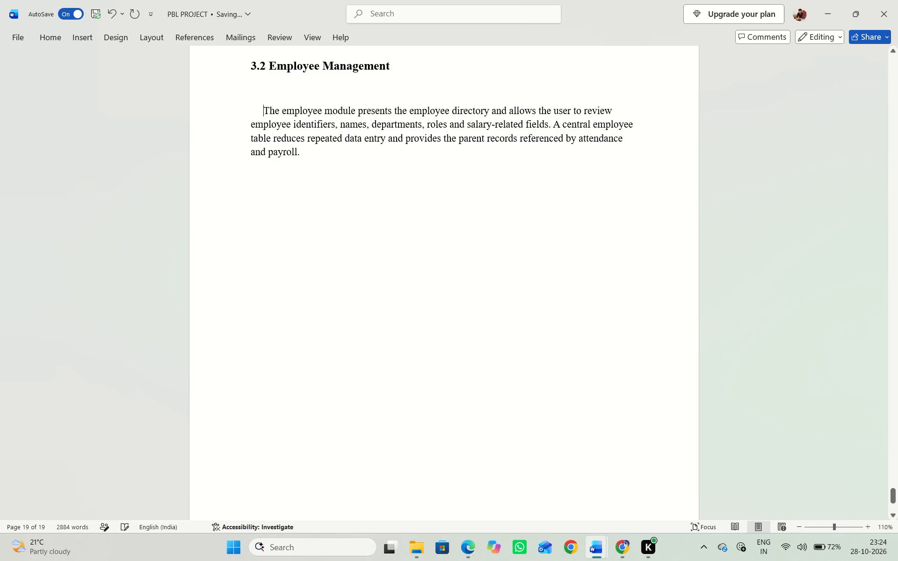
Copy the Employee Directory screenshot from section 3.2 of the Word reference report and paste it on a new line below the employee module paragraph.
left_click(319, 154)
key("Return")
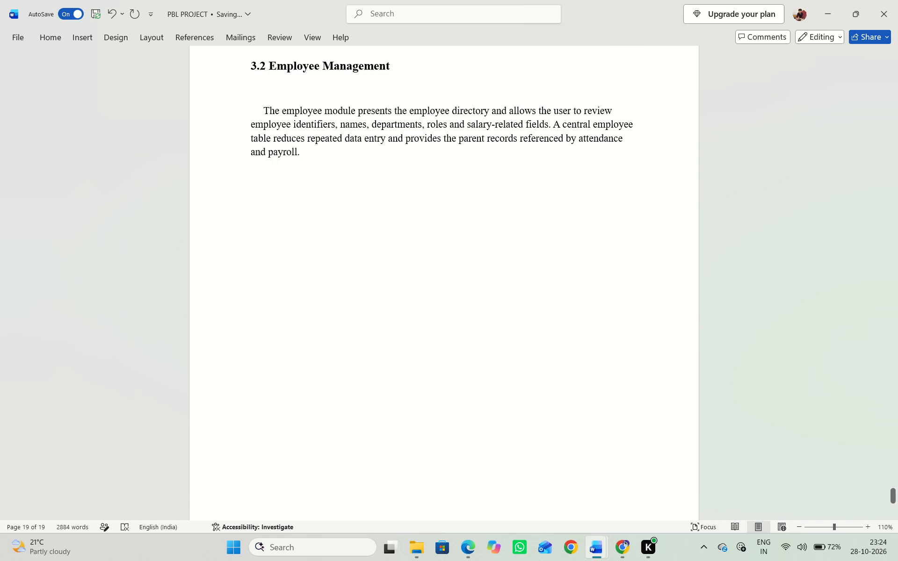
key("backslash")
key("BackSpace")
scroll(298, 180, "right", 1)
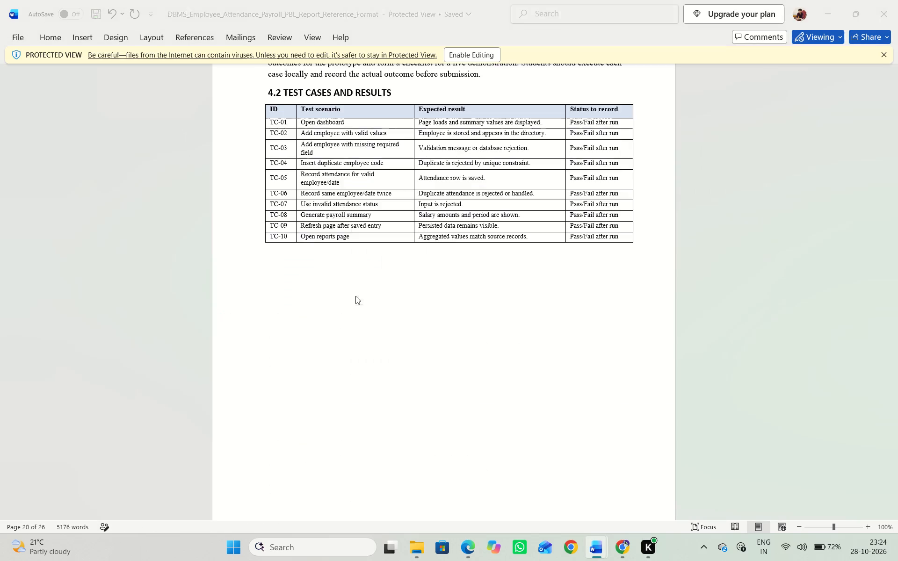
scroll(362, 280, "down", 15)
scroll(364, 261, "up", 8)
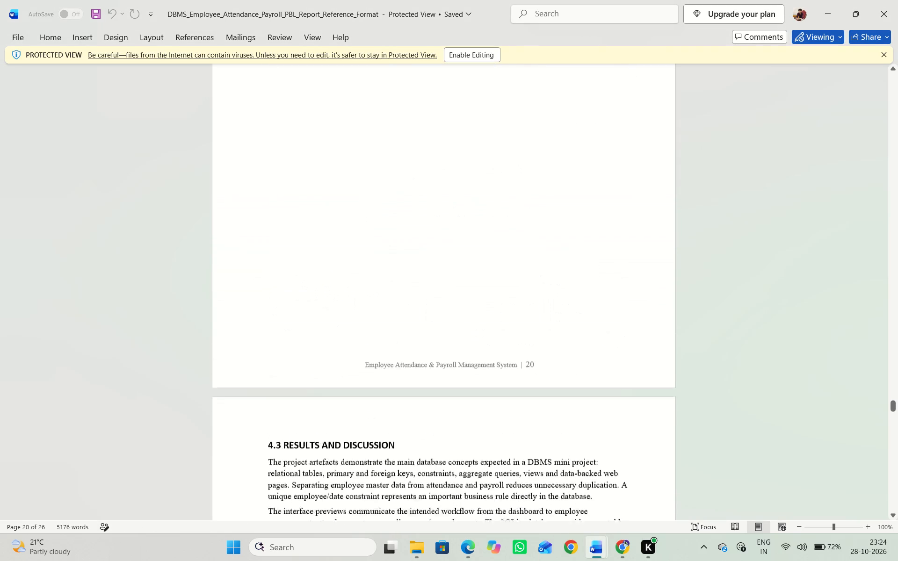
scroll(365, 252, "up", 20)
scroll(364, 247, "up", 13)
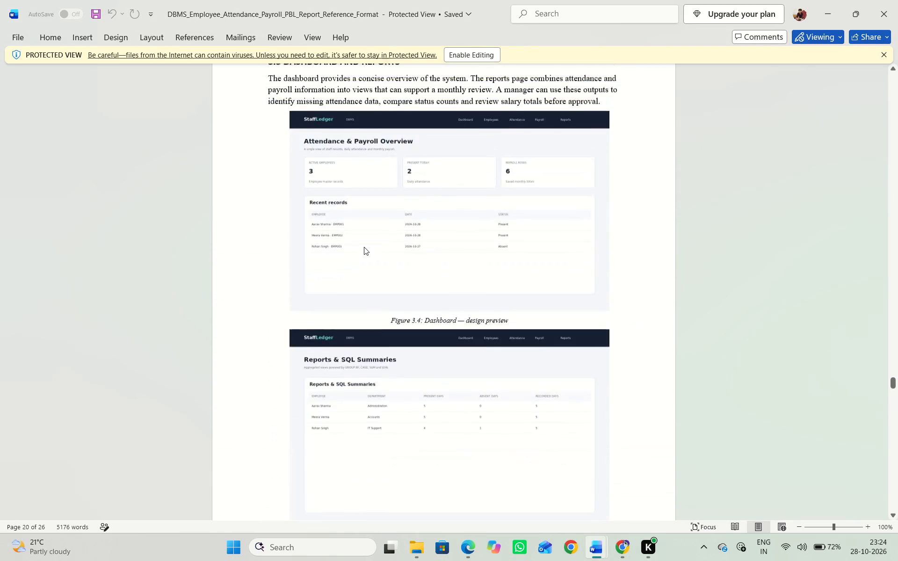
scroll(364, 247, "up", 9)
scroll(364, 241, "up", 18)
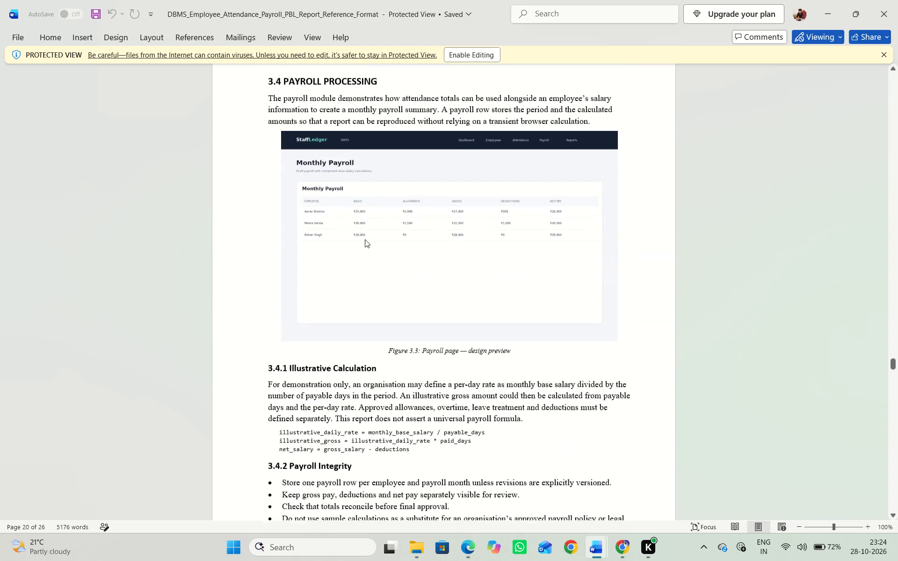
scroll(365, 239, "up", 18)
scroll(365, 240, "up", 6)
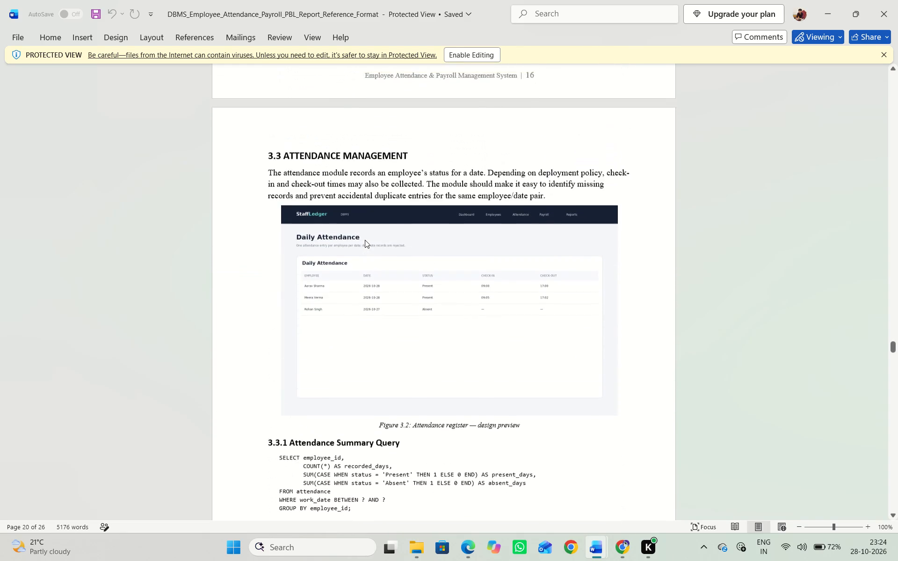
scroll(365, 240, "up", 11)
scroll(365, 239, "up", 16)
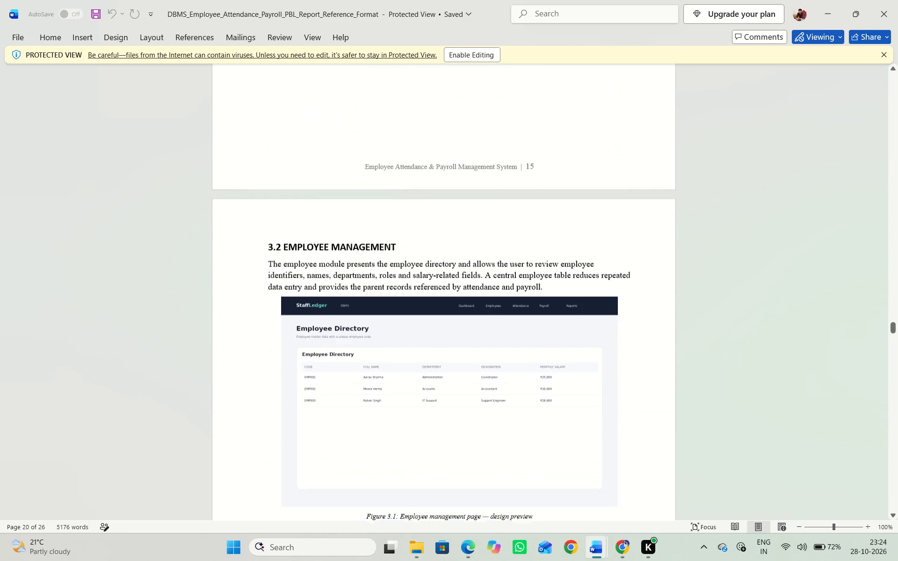
scroll(364, 230, "up", 7)
scroll(364, 230, "down", 12)
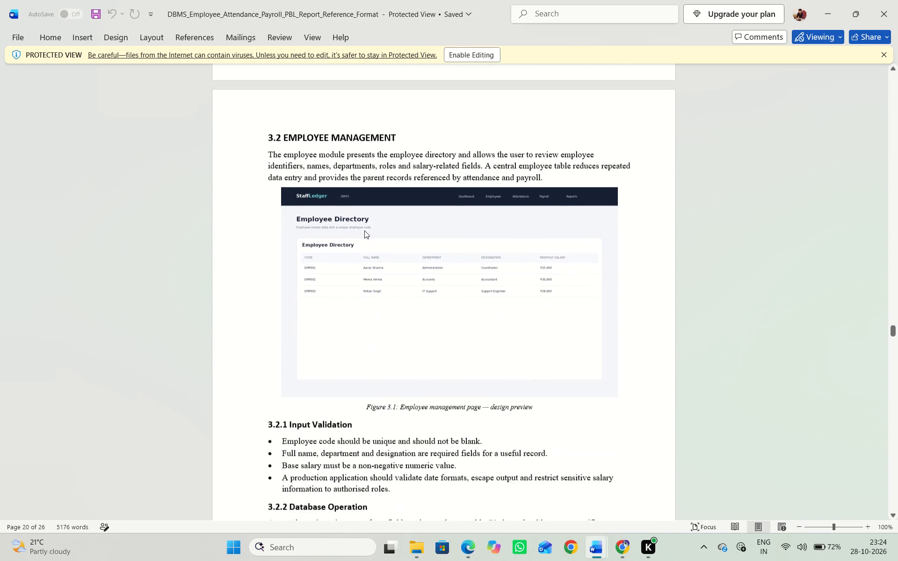
right_click(364, 230)
left_click(399, 218)
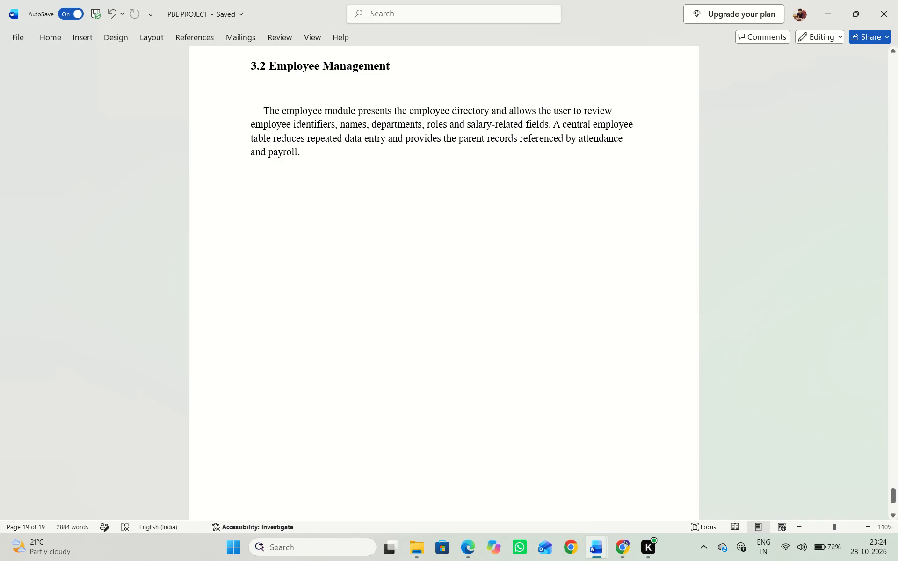
key("ctrl+v")
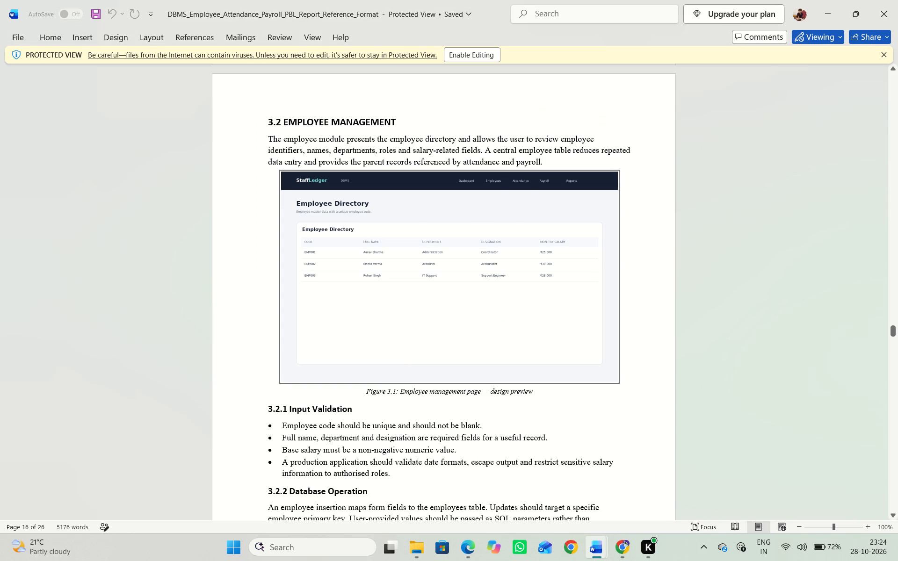
Copy the Figure 3.1 caption from the Word reference report and add a new line below the Employee Directory screenshot in the project report.
left_click_drag(534, 391, 421, 398)
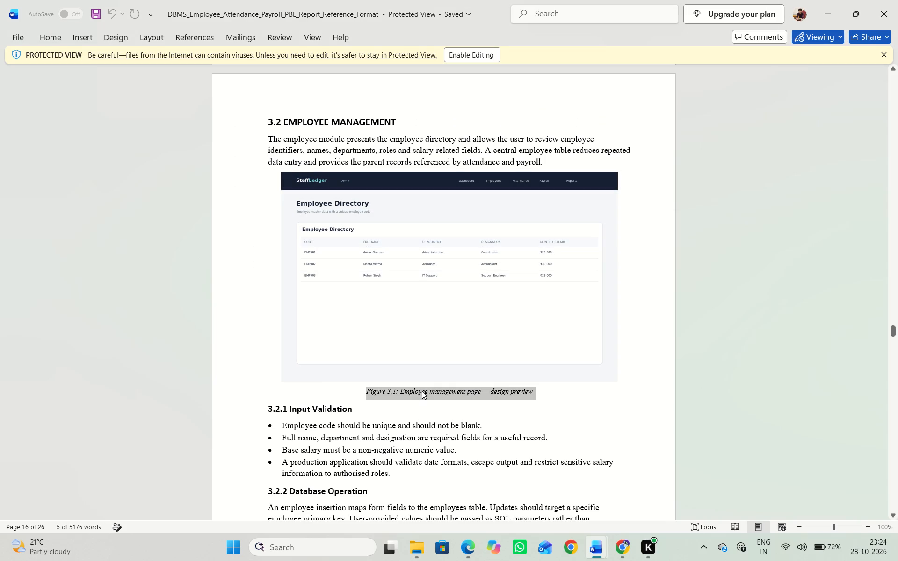
key("ctrl+c")
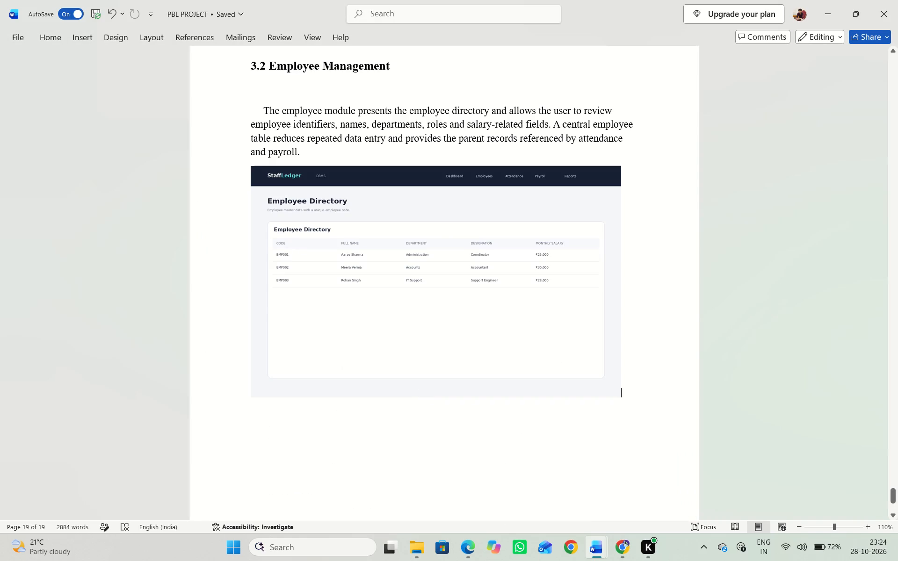
left_click(250, 409)
left_click(252, 408)
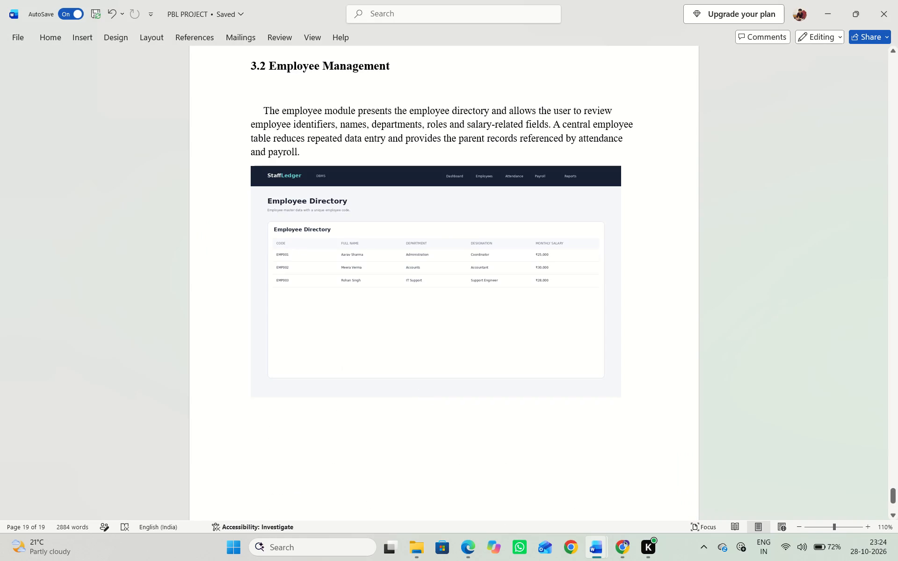
left_click(249, 418)
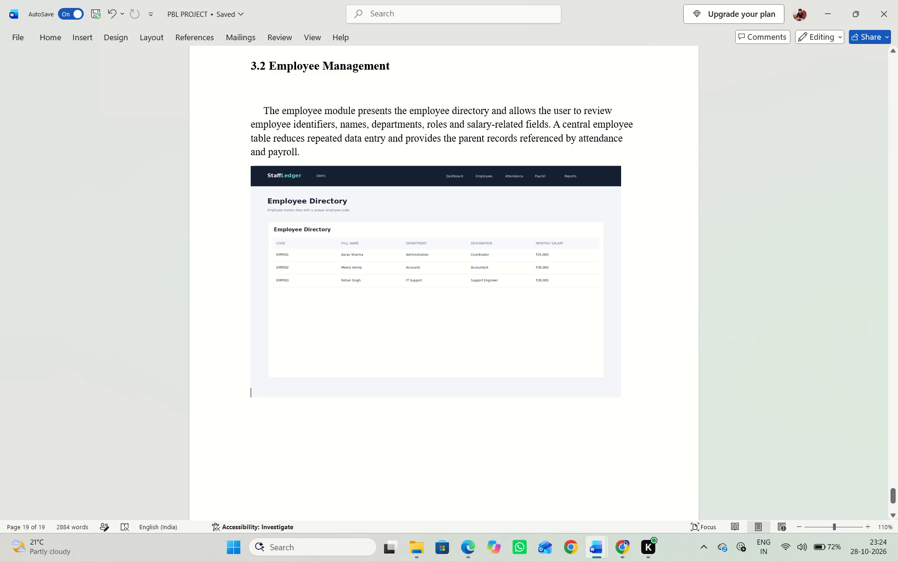
left_click(641, 400)
key("Return")
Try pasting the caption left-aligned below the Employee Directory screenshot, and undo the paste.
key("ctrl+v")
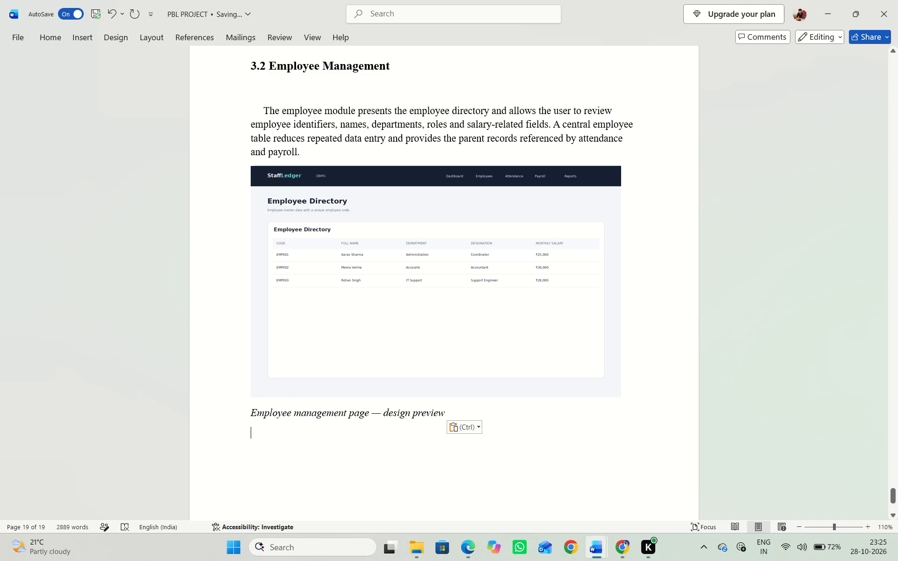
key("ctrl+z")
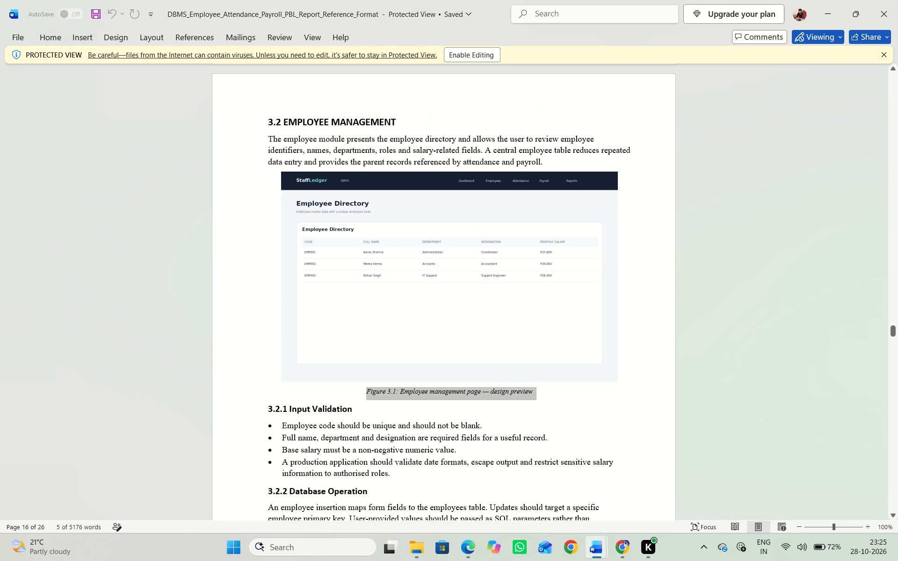
Copy the Figure 3.1 caption from the reference report again and paste it on a centred line below the Employee Directory screenshot.
key("ctrl+c")
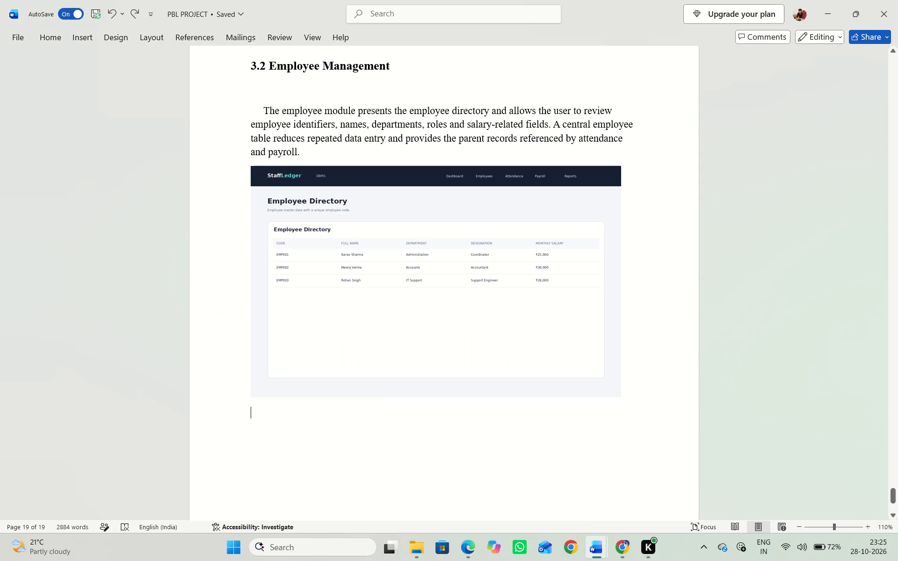
left_click(39, 42)
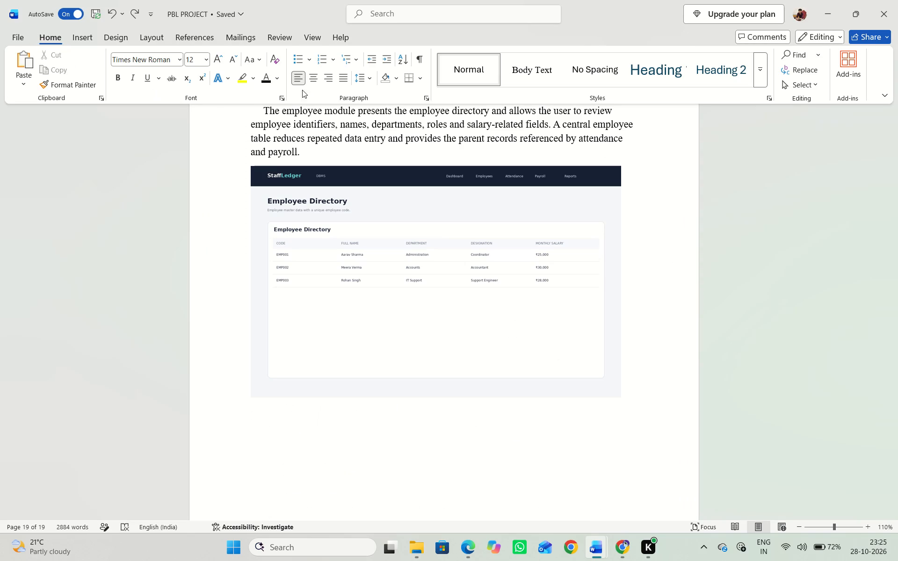
left_click(314, 76)
key("ctrl+v")
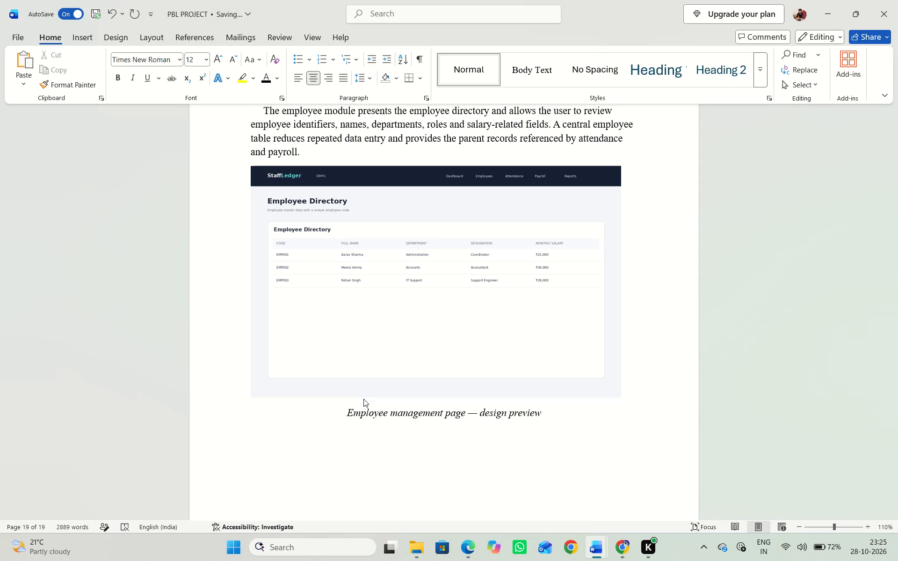
Prefix the caption below the Employee Directory screenshot with "Figure 3.1: ".
left_click(347, 411)
left_click(349, 411)
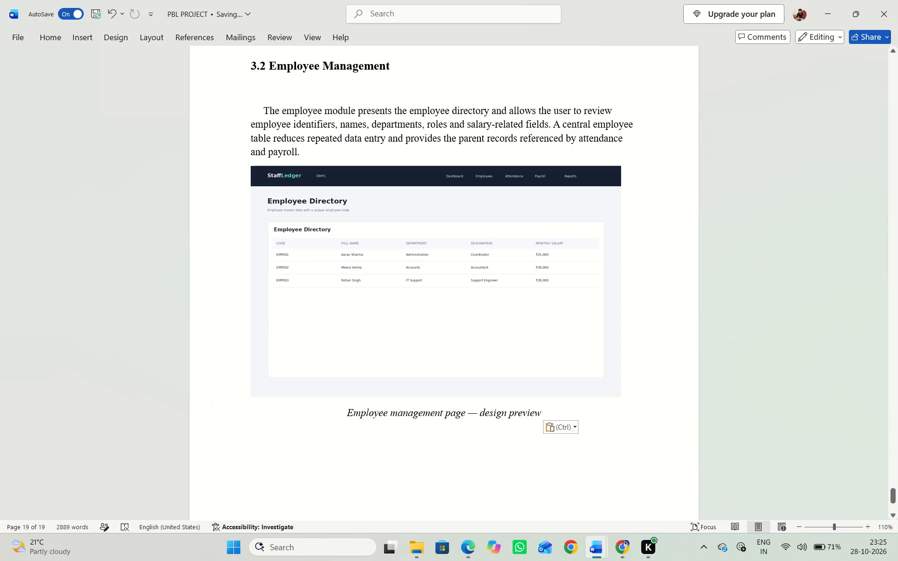
key("shift+f")
type("igure")
key("space")
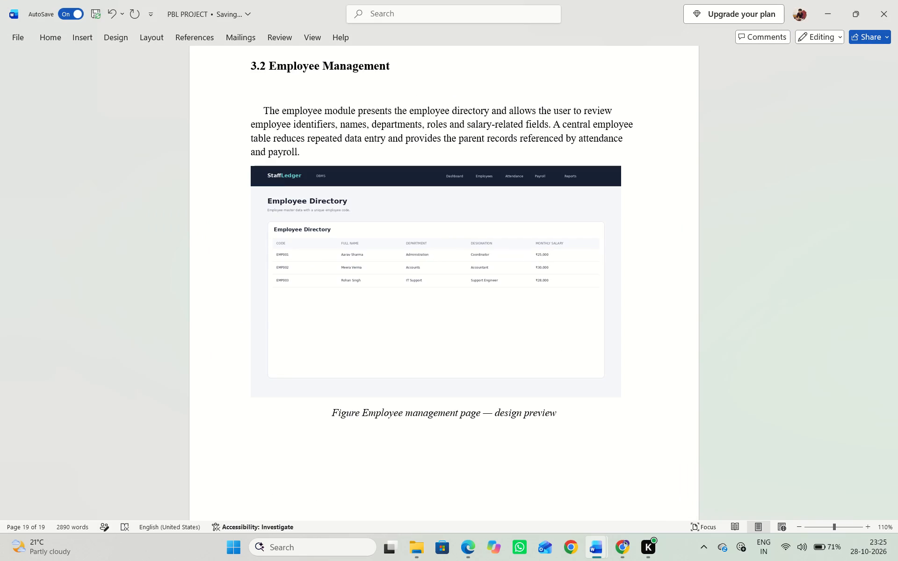
key("3")
key("period")
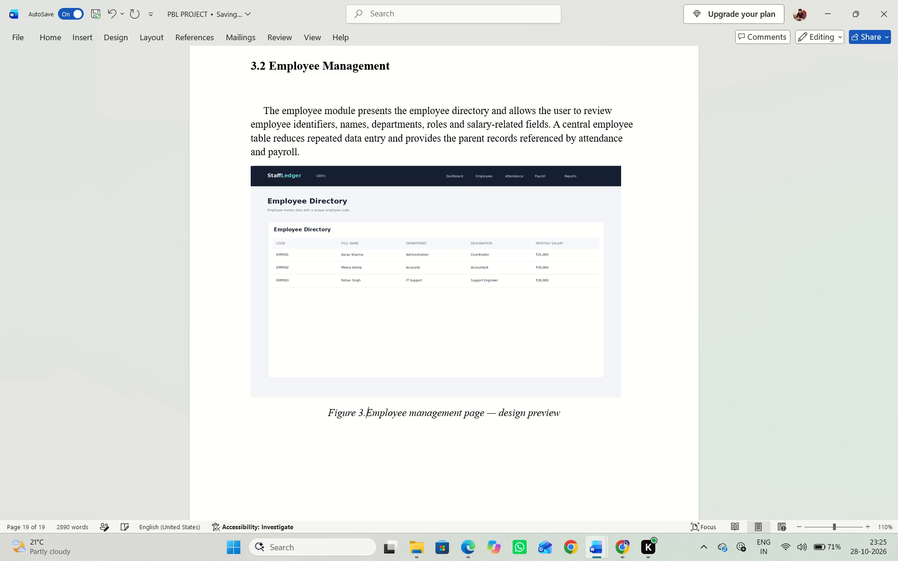
key("1")
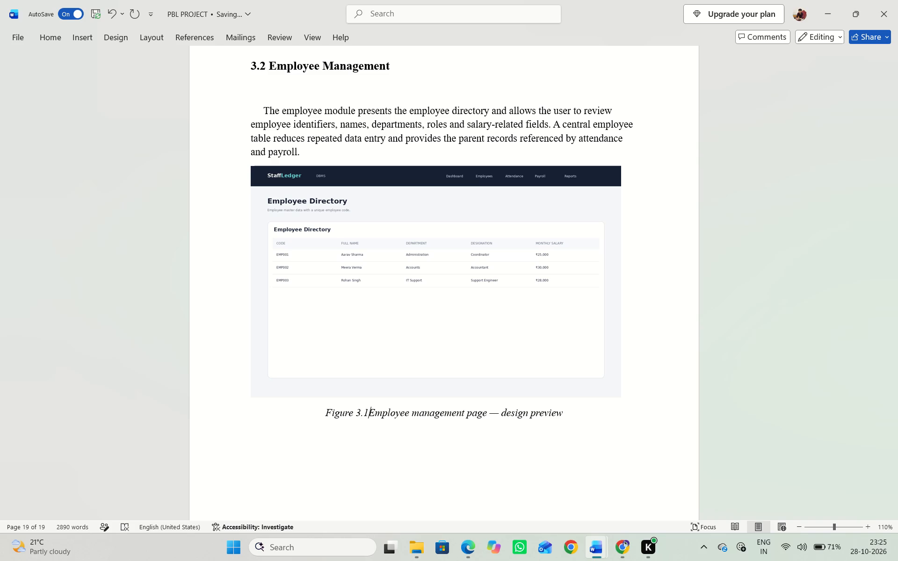
key("shift+colon")
key("space")
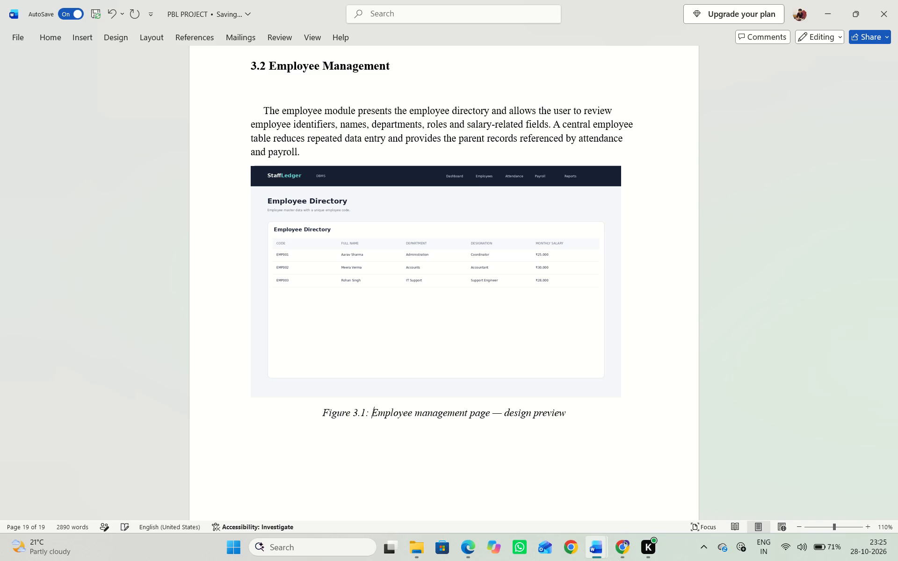
key("BackSpace")
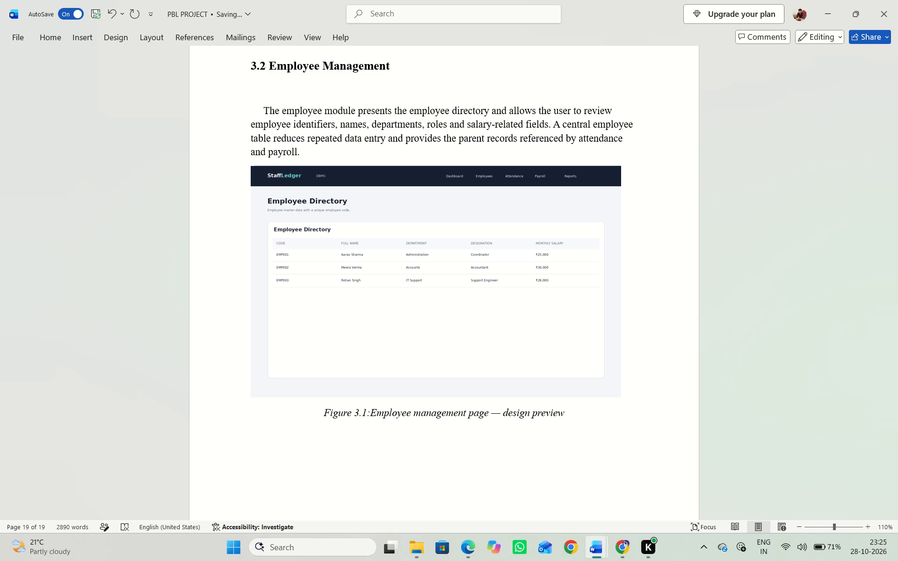
key("space")
Remove the italic formatting from the whole Figure 3.1 caption.
left_click_drag(570, 412, 543, 412)
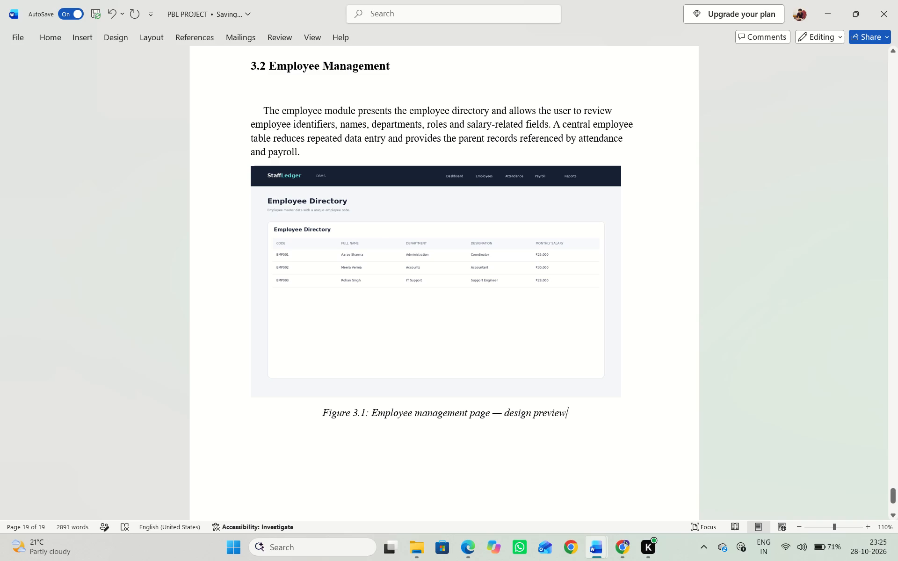
left_click_drag(543, 412, 255, 412)
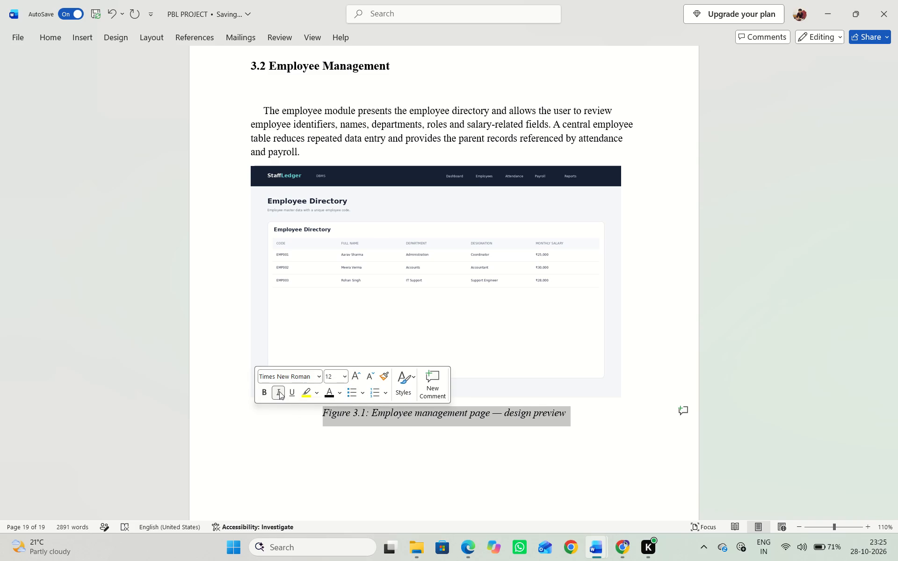
left_click(279, 391)
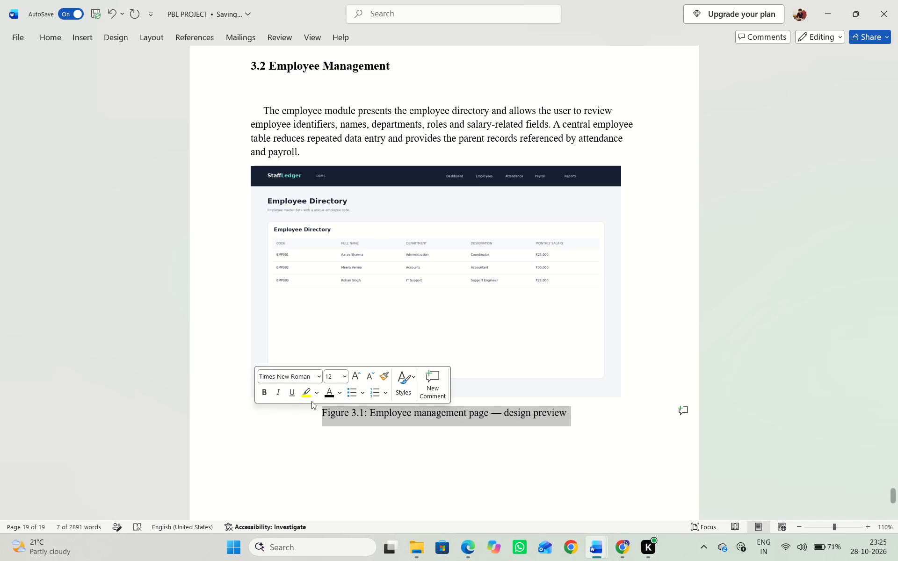
left_click(575, 416)
key("Return")
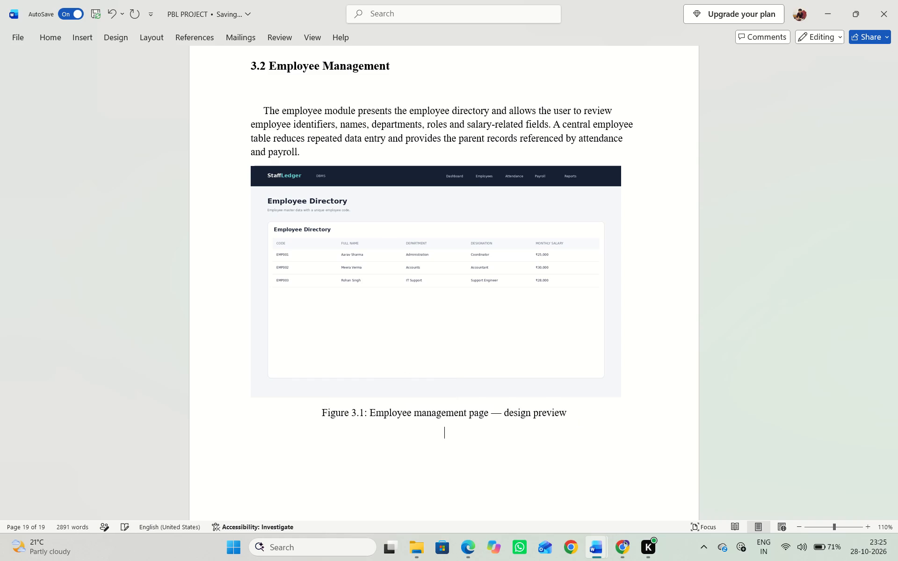
key("BackSpace")
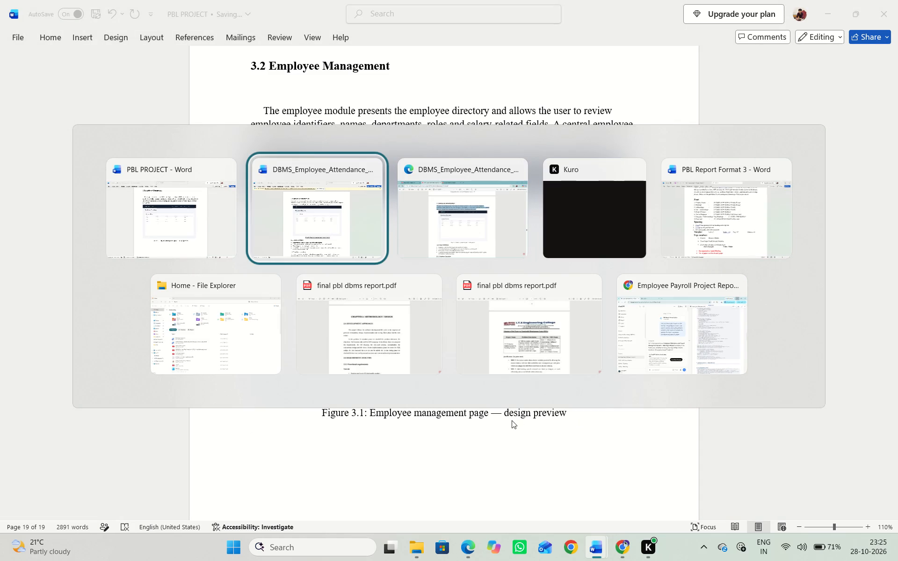
Copy the 3.2.1 Input Validation heading and its bullet points from the reference PDF in Edge and paste them below the Figure 3.1 caption in Word.
scroll(508, 412, "down", 4)
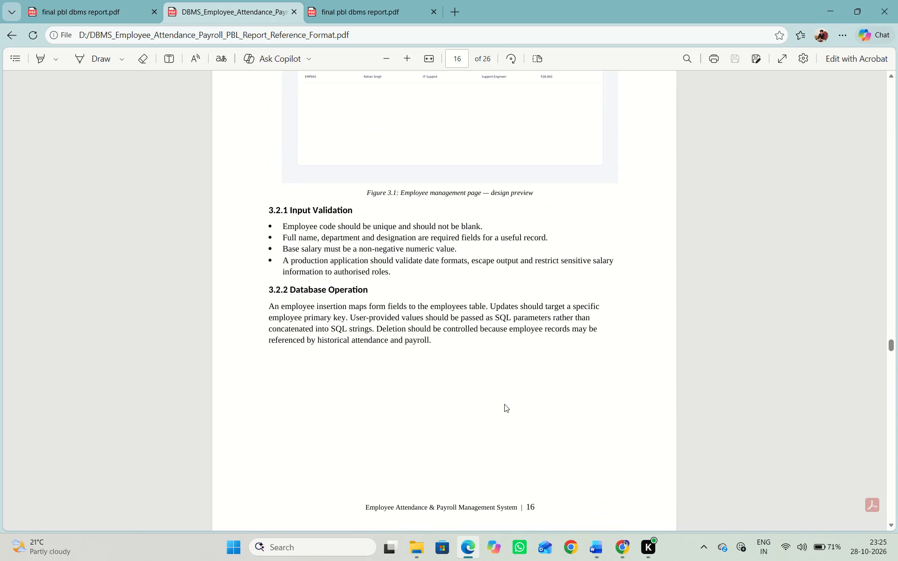
left_click_drag(265, 208, 294, 219)
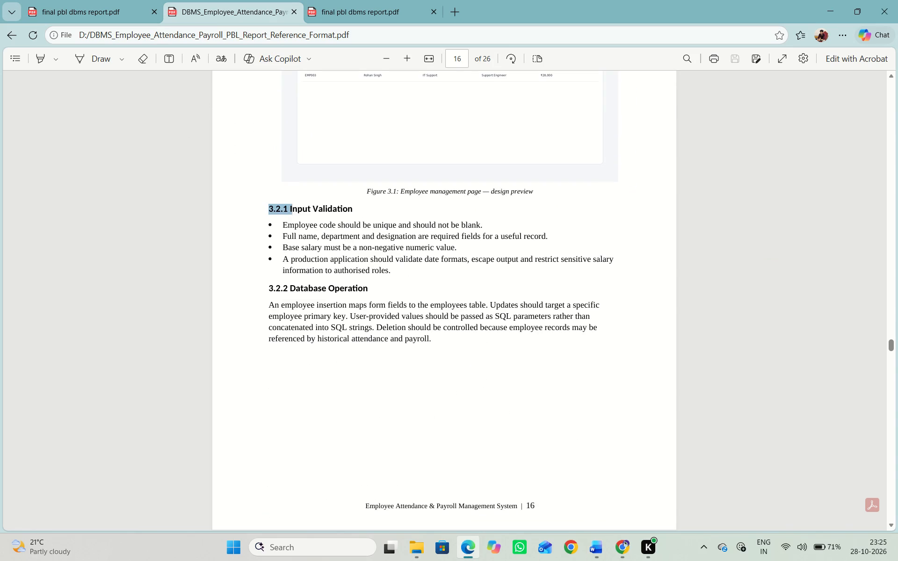
left_click_drag(294, 219, 405, 280)
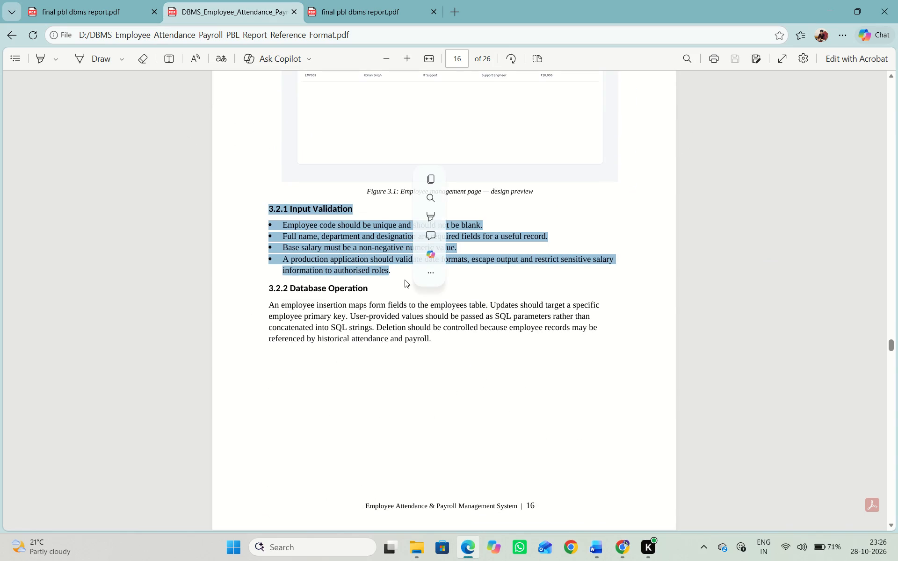
key("ctrl+c")
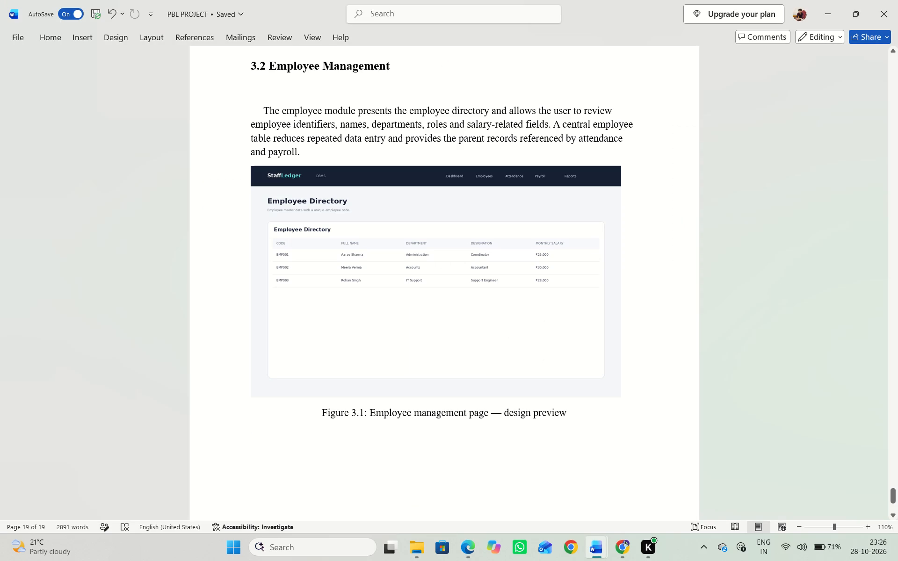
key("Return")
key("ctrl+v")
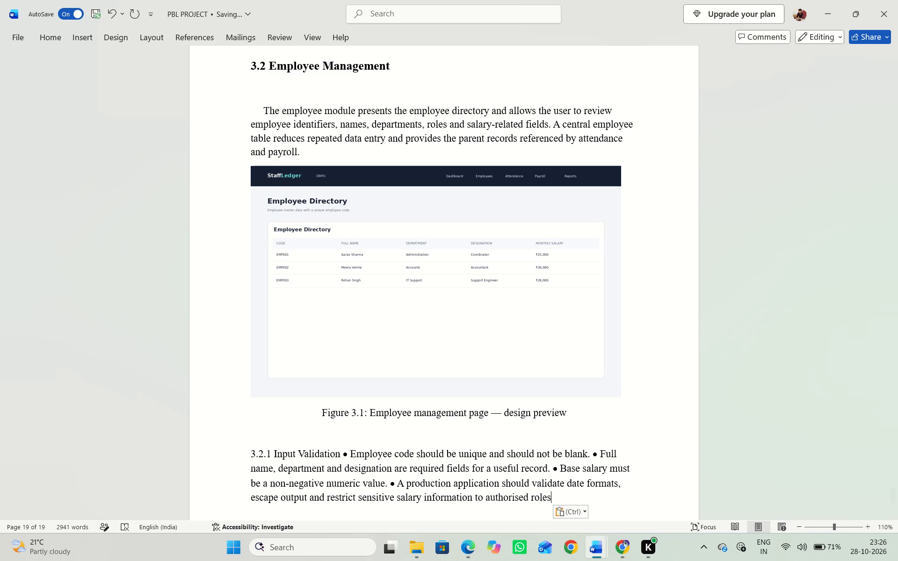
Split the pasted Input Validation text so that the heading and each of the four bullet points start on their own line.
scroll(348, 414, "up", 1)
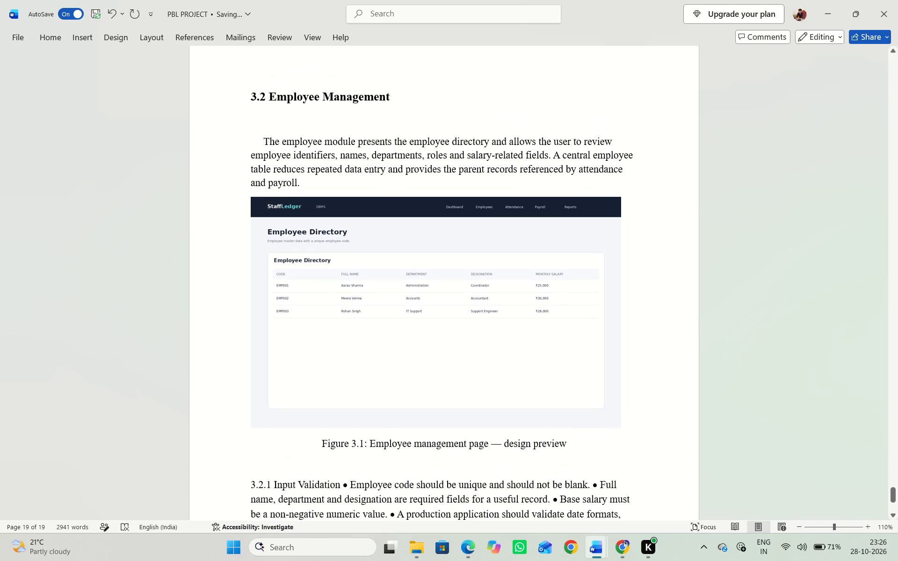
scroll(348, 415, "down", 5)
left_click(339, 328)
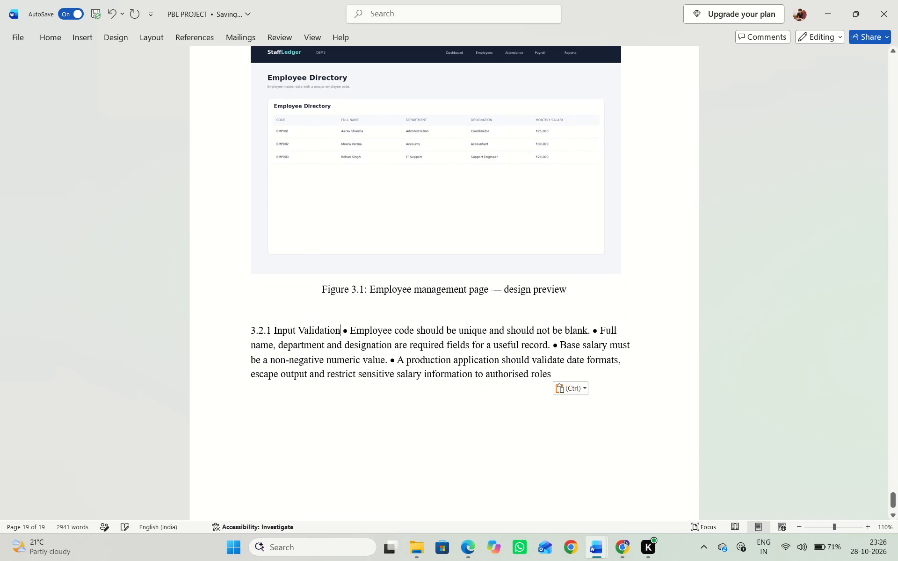
left_click(345, 330)
key("Return")
left_click(500, 349)
key("Return")
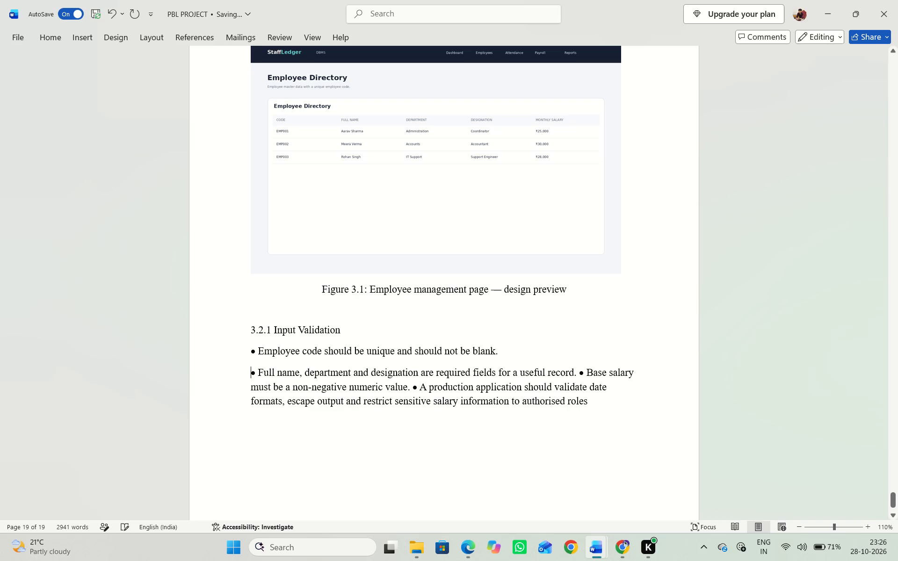
left_click(579, 373)
key("Return")
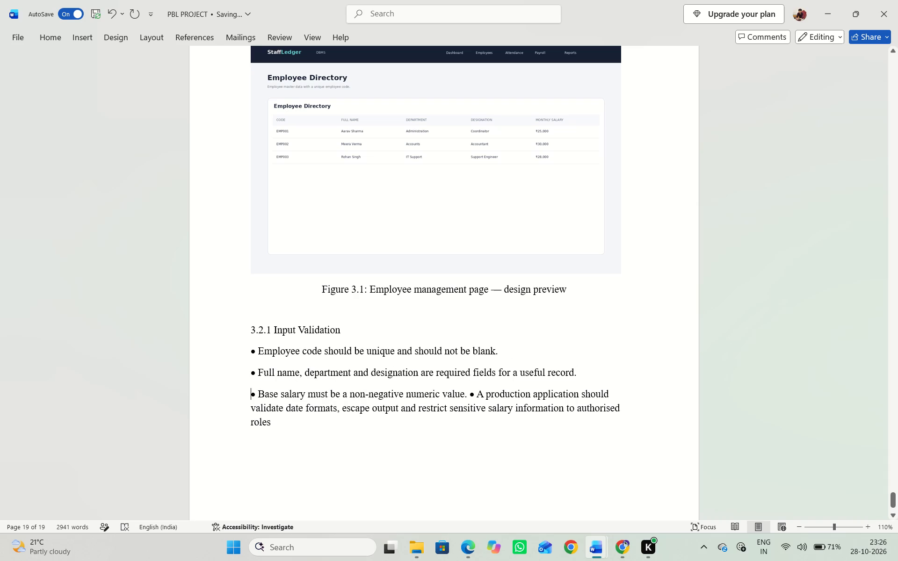
left_click(470, 395)
key("Return")
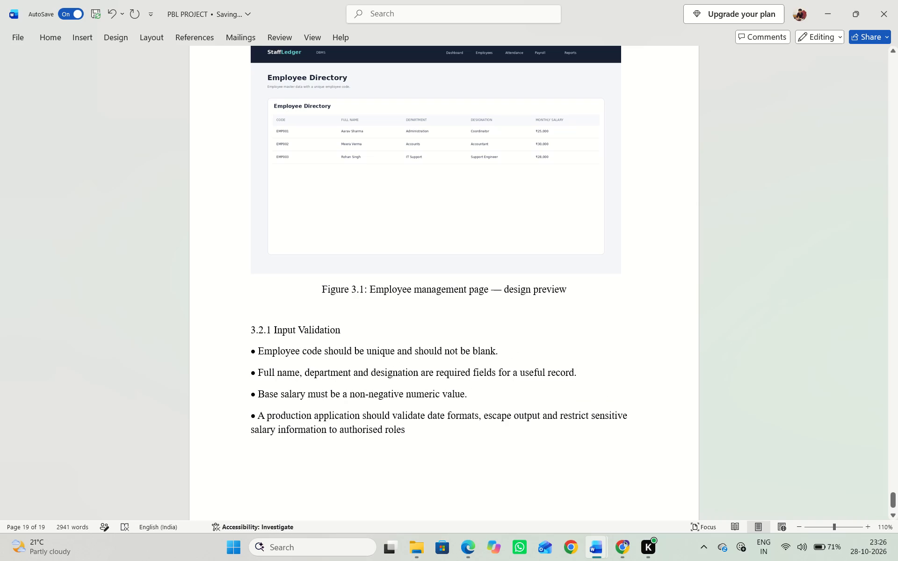
Make the 3.2.1 Input Validation heading bold and add a blank line below it.
left_click_drag(251, 327, 342, 338)
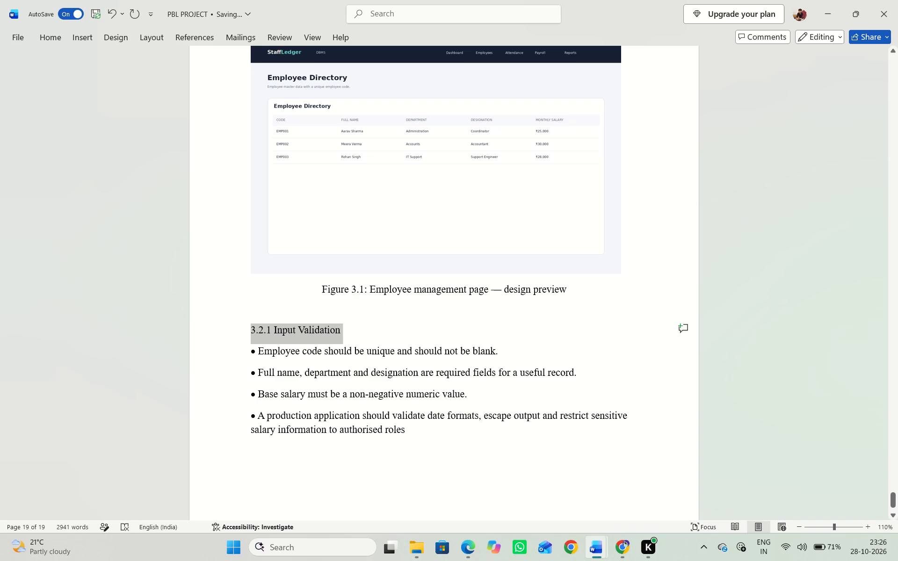
left_click_drag(342, 338, 338, 338)
left_click(350, 317)
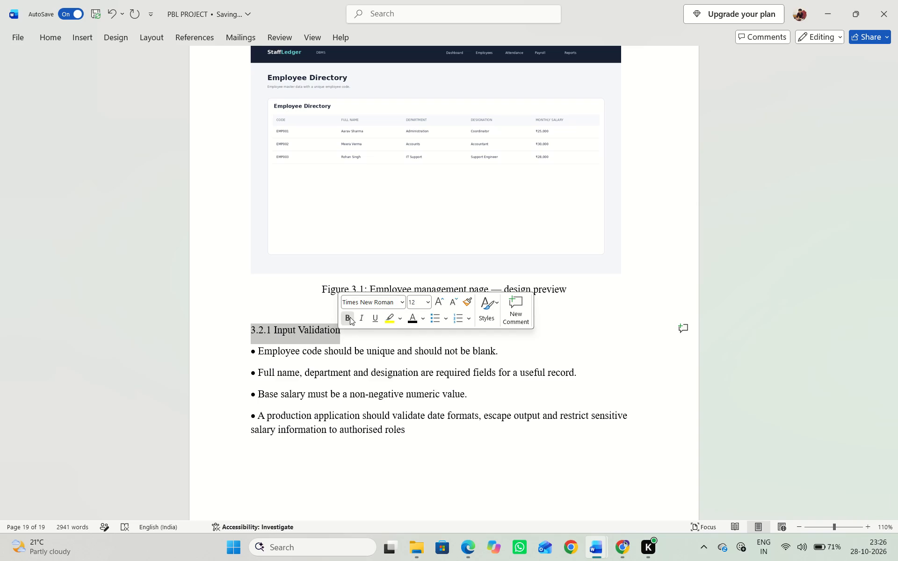
left_click(348, 336)
key("Return")
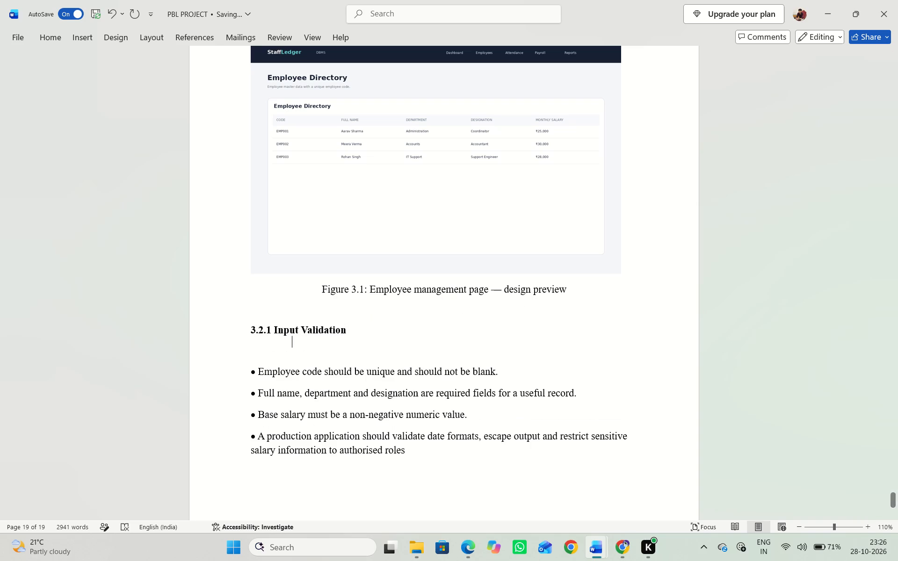
End the last Input Validation bullet with a full stop and add three new lines below it.
scroll(347, 348, "down", 2)
scroll(346, 348, "up", 2)
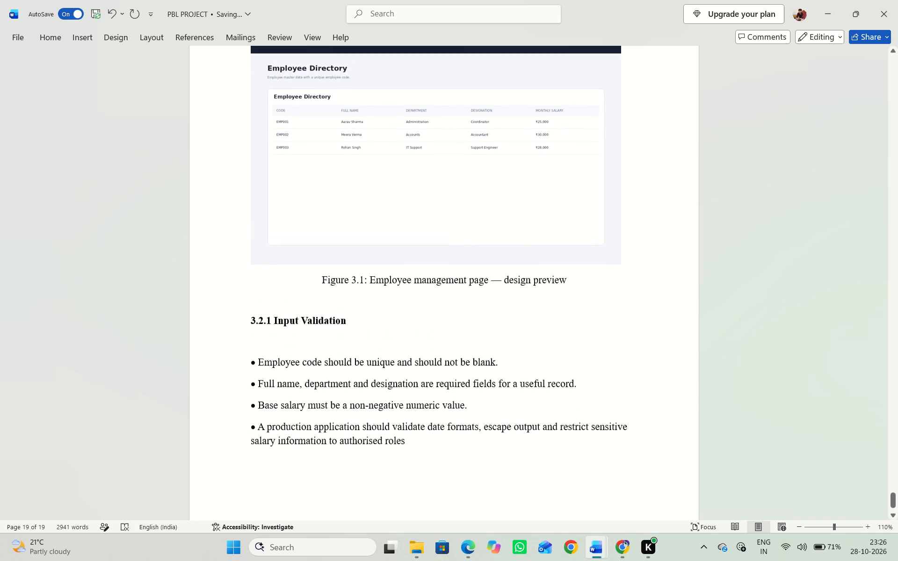
scroll(344, 335, "up", 7)
scroll(344, 335, "down", 13)
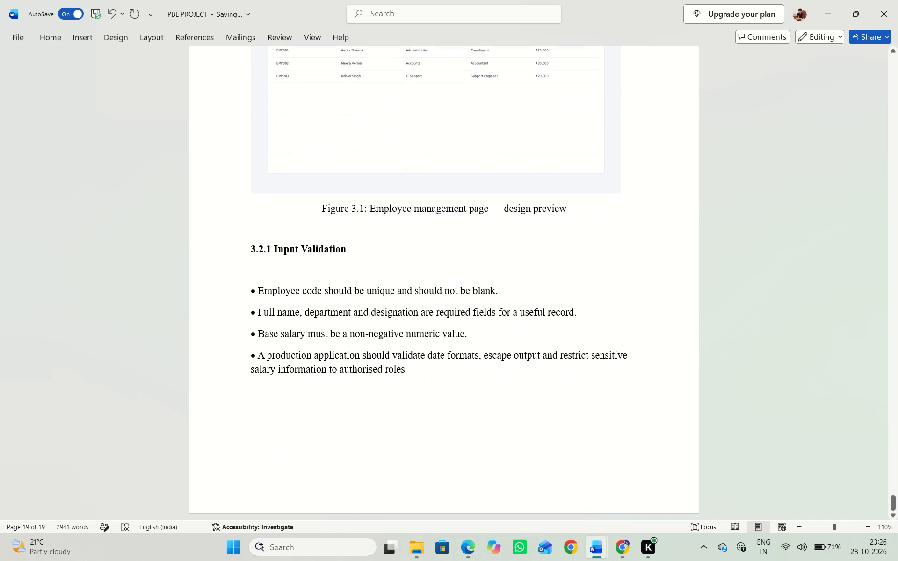
scroll(348, 331, "down", 4)
left_click(409, 366)
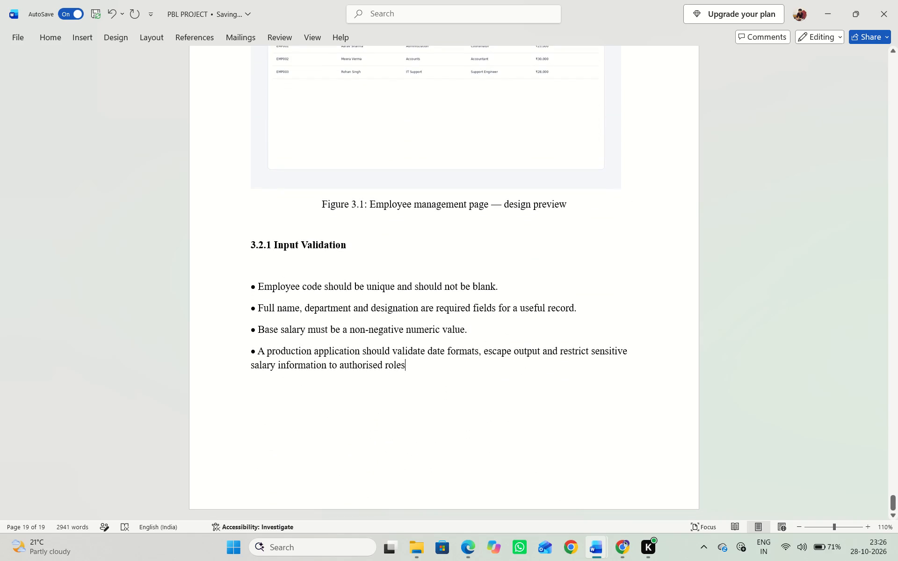
key("period")
key("Return")
key("Return")
key("Return")
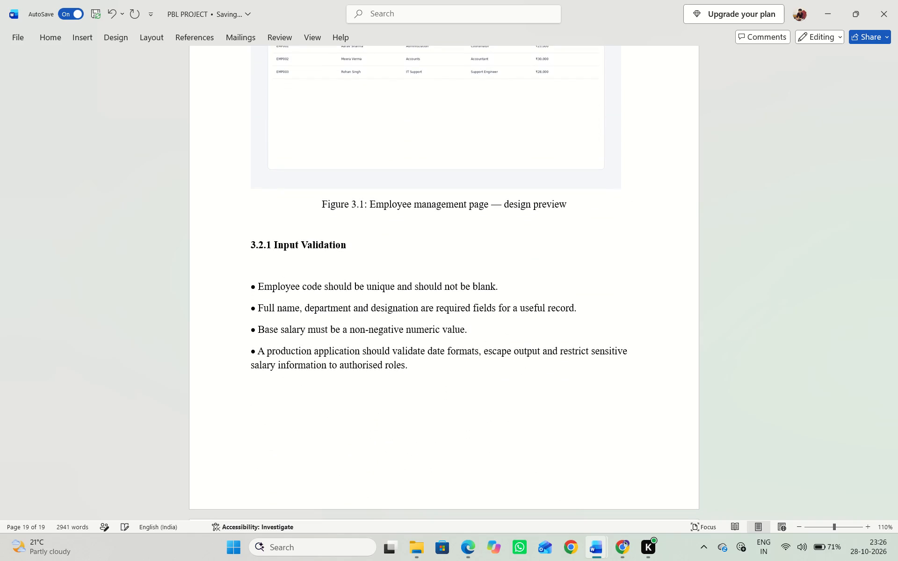
key("Return")
key("BackSpace")
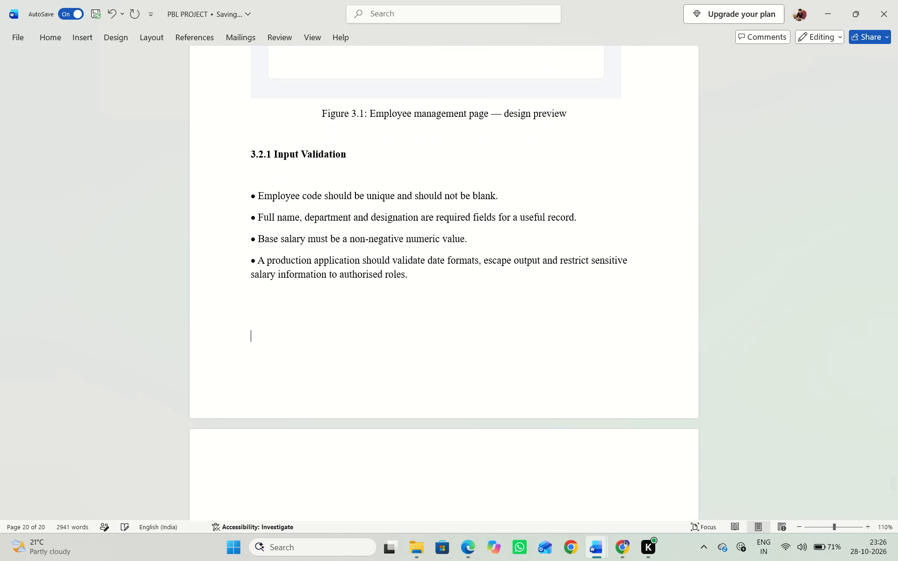
Set the empty line at the bottom of the Input Validation page to font size 8 and centre it.
left_click(42, 40)
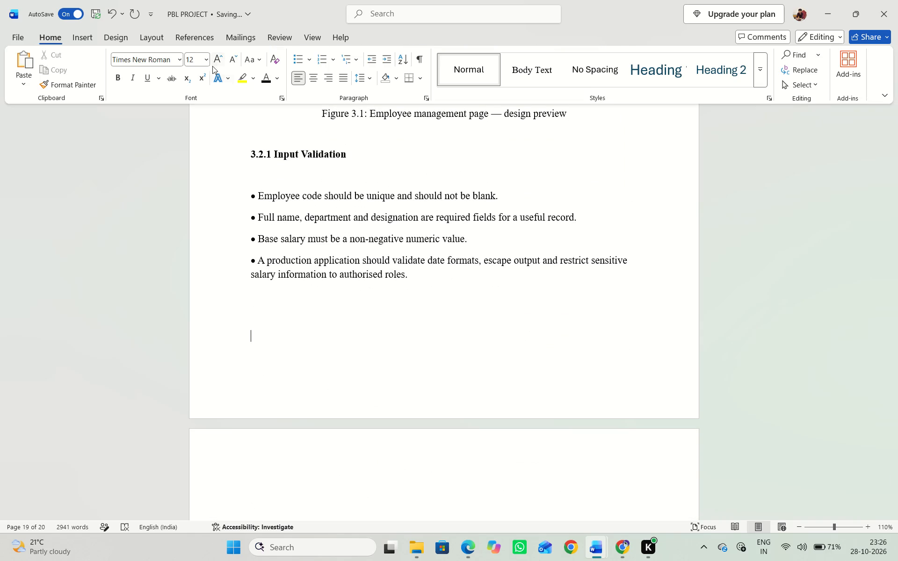
left_click(197, 61)
key("8")
key("Return")
left_click(319, 82)
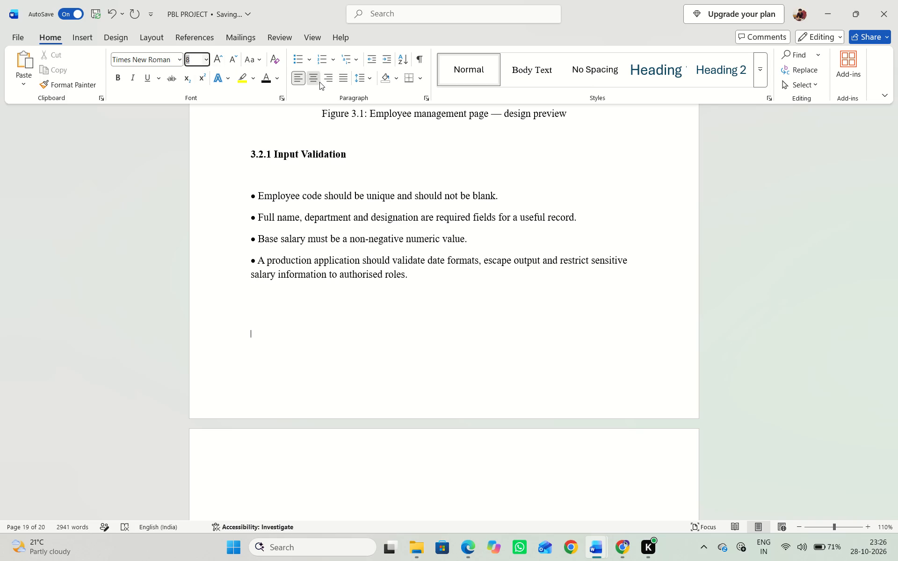
scroll(343, 209, "up", 11)
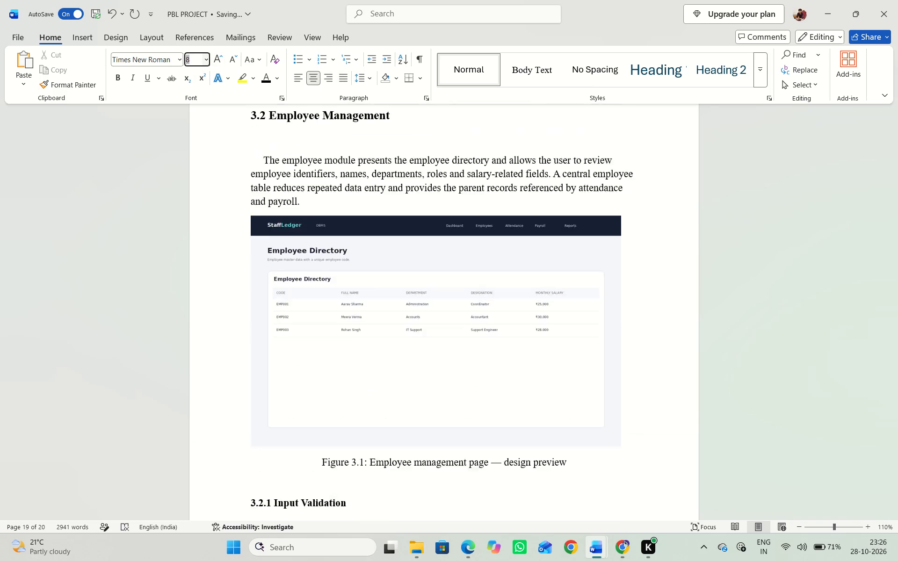
Enter the page number 14 on the centred line at the bottom of the Input Validation page.
scroll(348, 190, "up", 8)
scroll(348, 190, "down", 18)
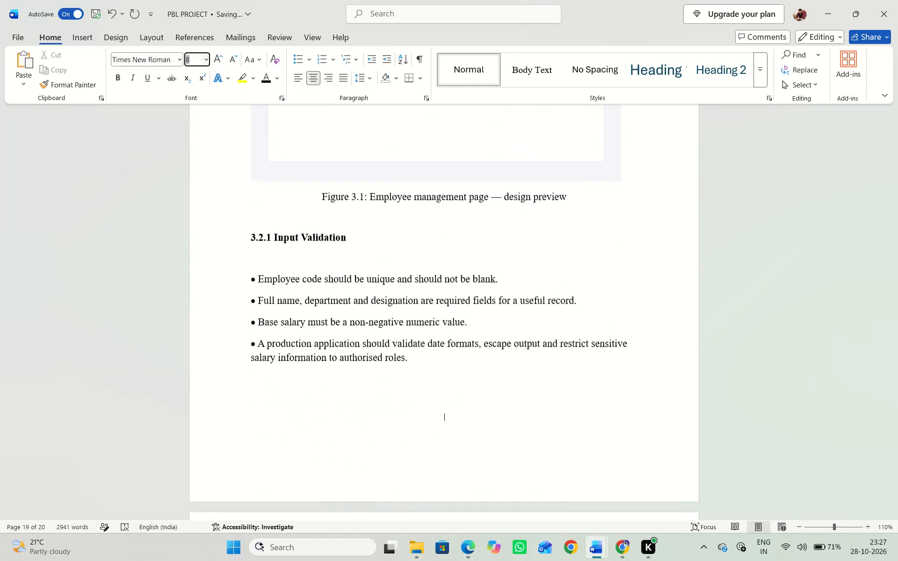
scroll(349, 187, "down", 1)
key("1")
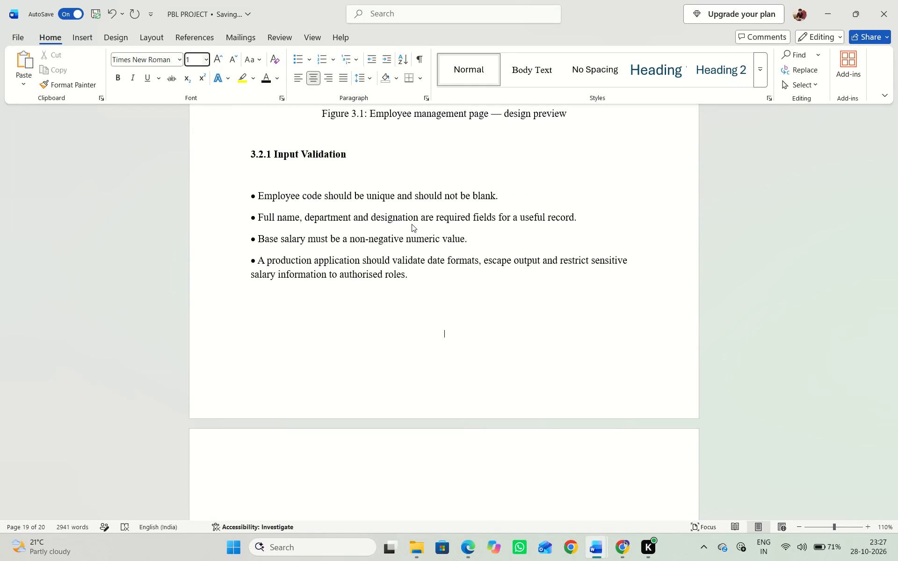
key("BackSpace")
left_click(452, 328)
type("14")
Move the page number 14 one line down by inserting a blank line above it.
scroll(447, 326, "down", 5)
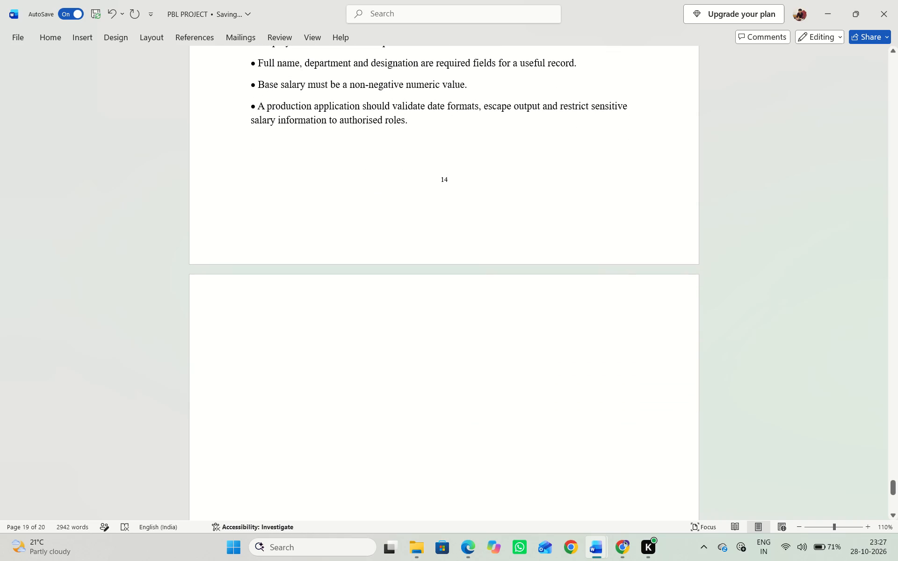
key("Return")
key("BackSpace")
key("BackSpace")
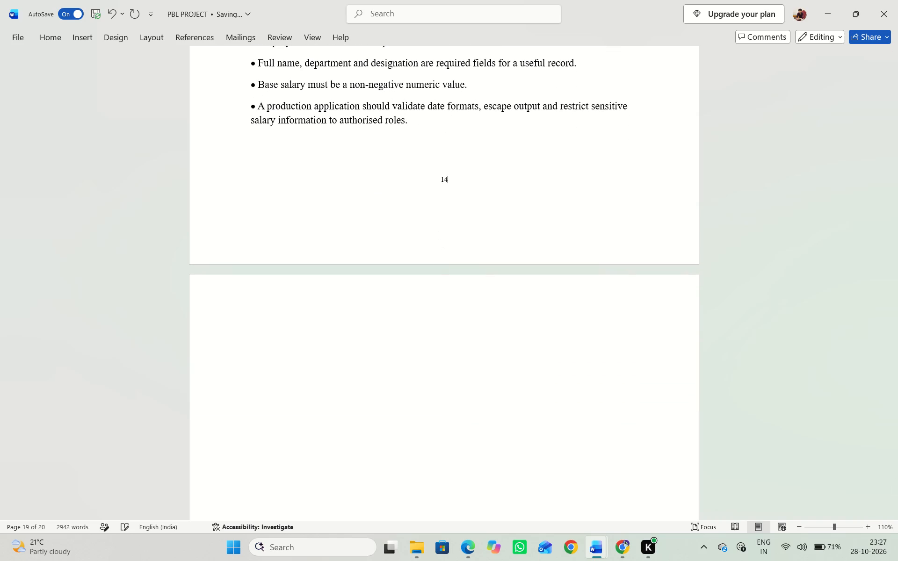
key("Left")
key("Left")
key("Return")
key("Return")
key("BackSpace")
Add a left-aligned empty line after the page number 14, at the top of the following page.
left_click(448, 196)
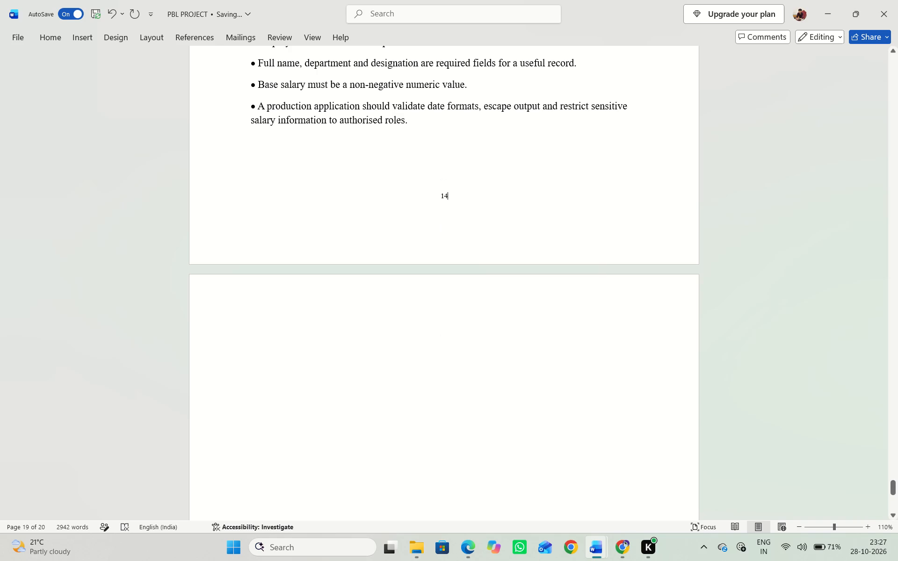
key("Return")
key("BackSpace")
Copy the 3.2.2 Database Operation heading and paragraph from the reference report in Edge and paste them on the new page in Word.
scroll(245, 193, "up", 5)
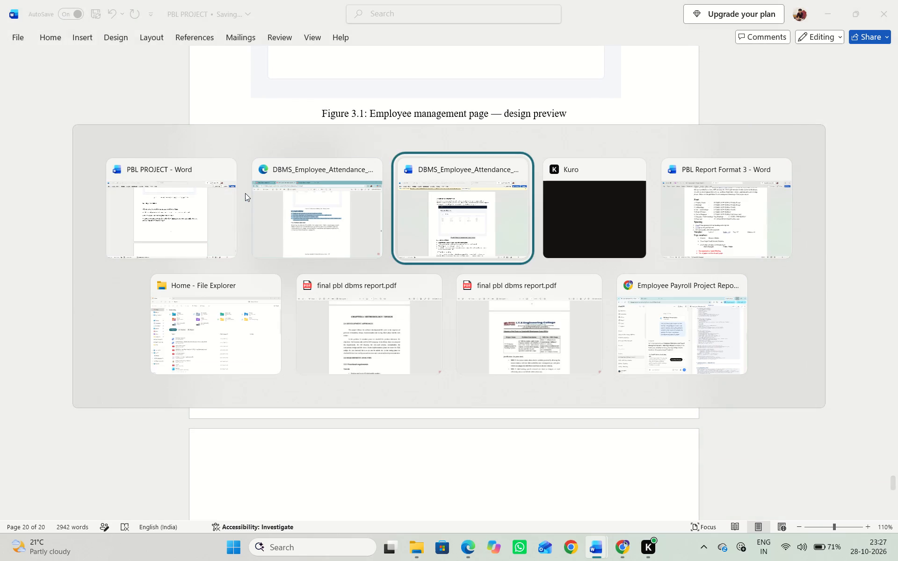
scroll(245, 193, "down", 4)
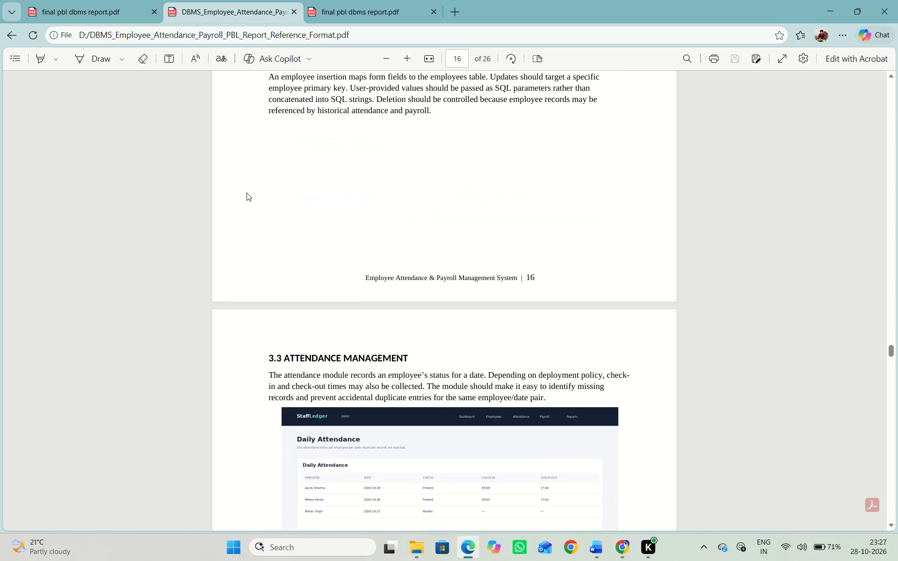
scroll(246, 193, "up", 3)
left_click_drag(268, 229, 427, 290)
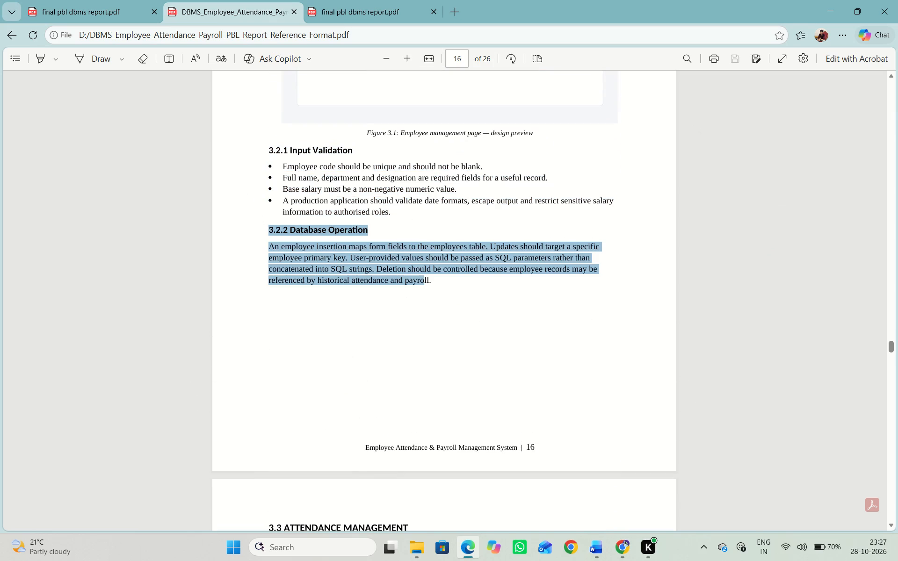
left_click_drag(427, 290, 447, 296)
left_click_drag(447, 296, 457, 302)
key("ctrl+c")
scroll(333, 330, "down", 5)
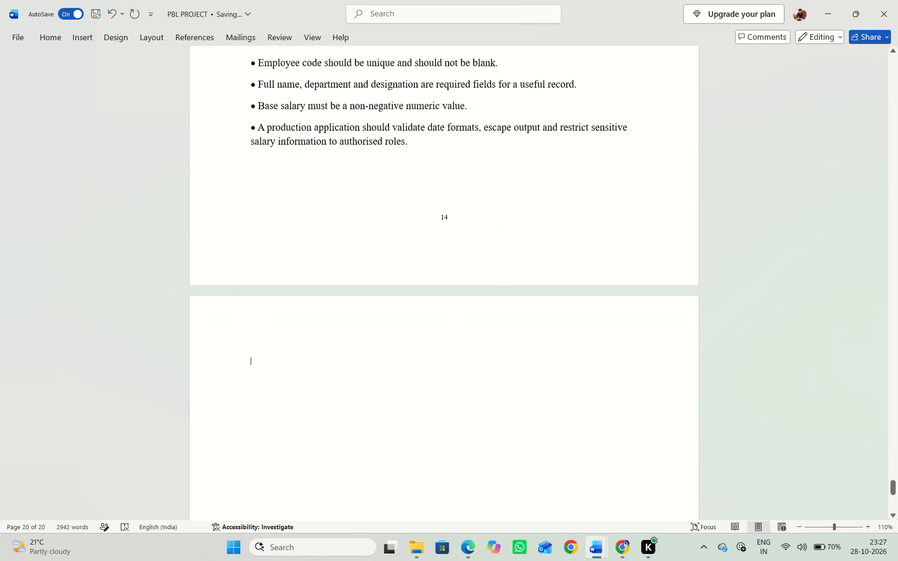
left_click(256, 338)
key("ctrl+v")
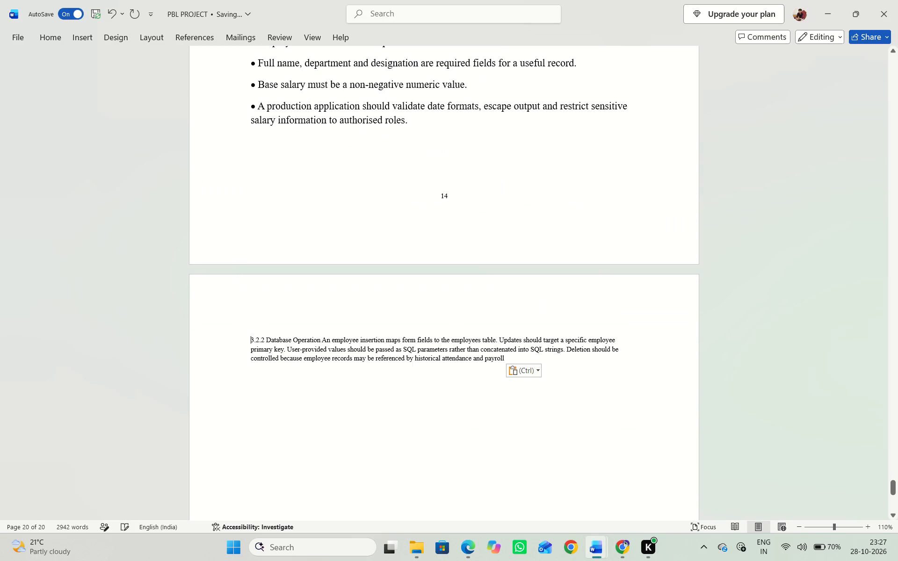
Separate the 3.2.2 Database Operation heading from its paragraph with a blank line between them.
left_click(321, 341)
key("Return")
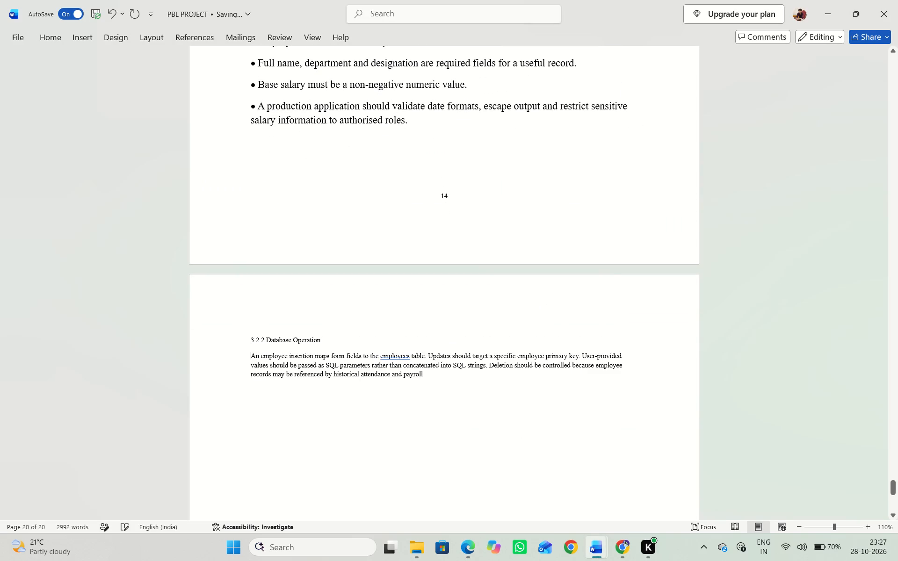
key("Return")
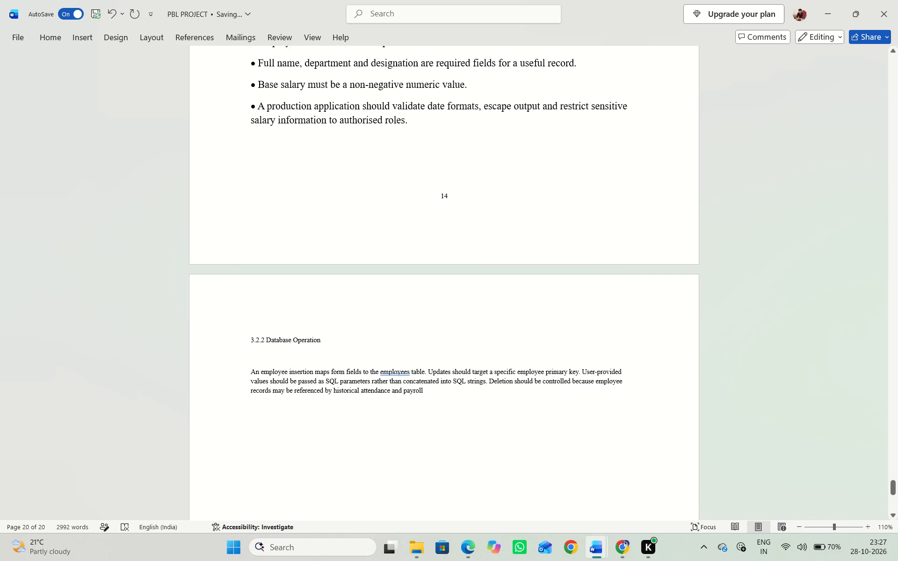
Make the 3.2.2 Database Operation heading bold and set its font size to 12.
left_click_drag(250, 340, 311, 342)
left_click(322, 322)
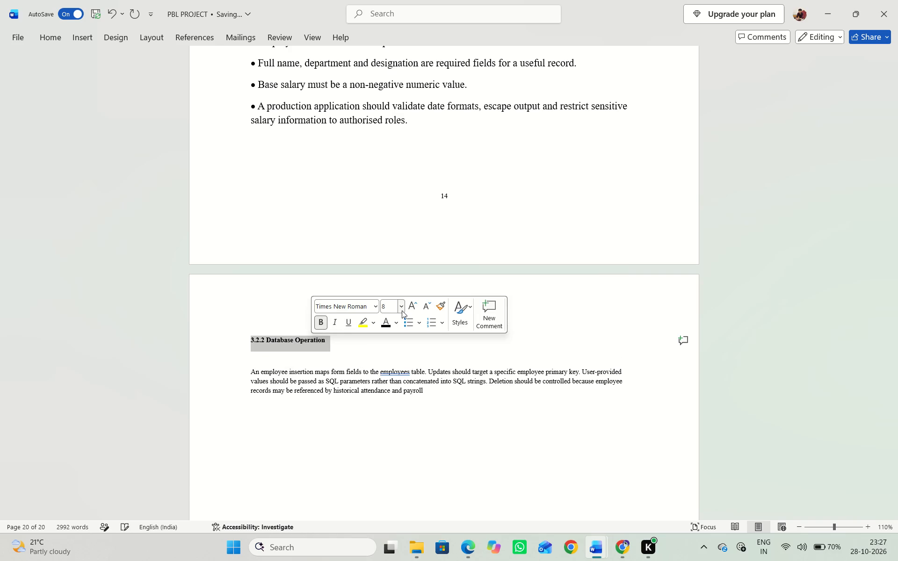
left_click(397, 306)
left_click(395, 308)
left_click(395, 308)
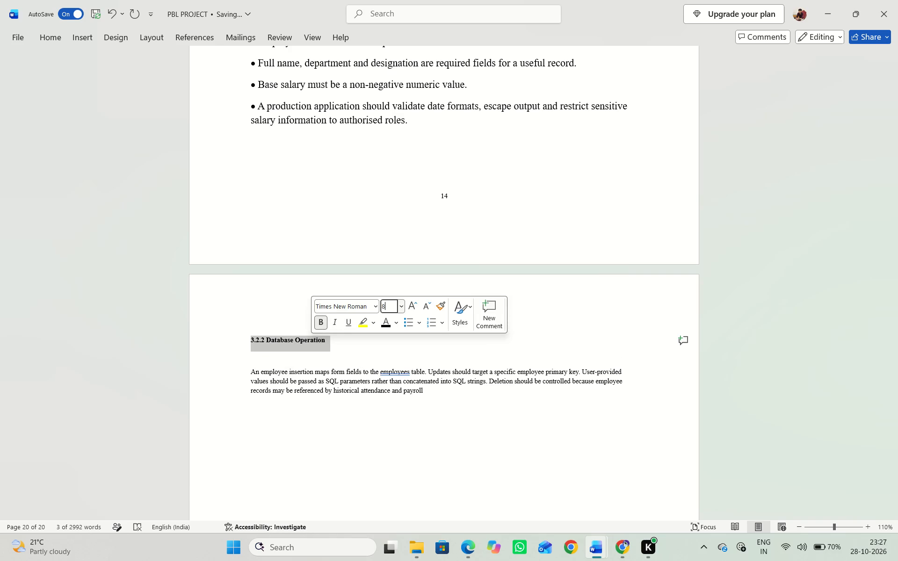
left_click(389, 306)
key("BackSpace")
type("12")
key("Return")
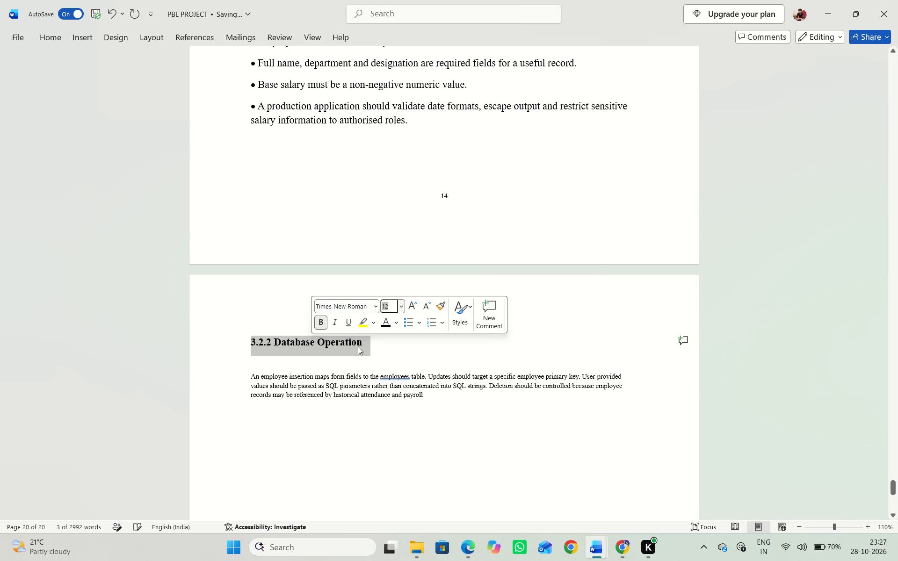
left_click(362, 343)
Set the font size of the Database Operation paragraph to 12.
left_click_drag(249, 377, 382, 406)
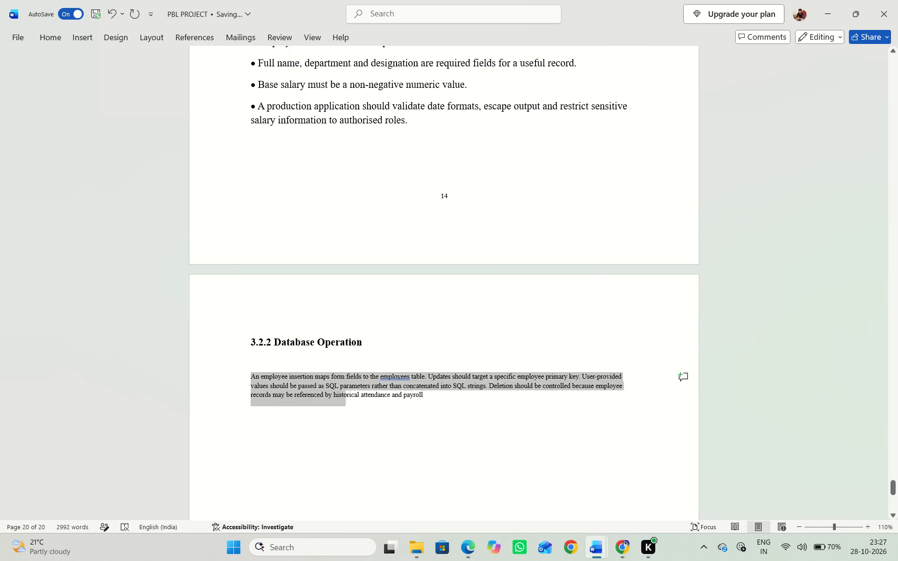
left_click_drag(382, 406, 413, 402)
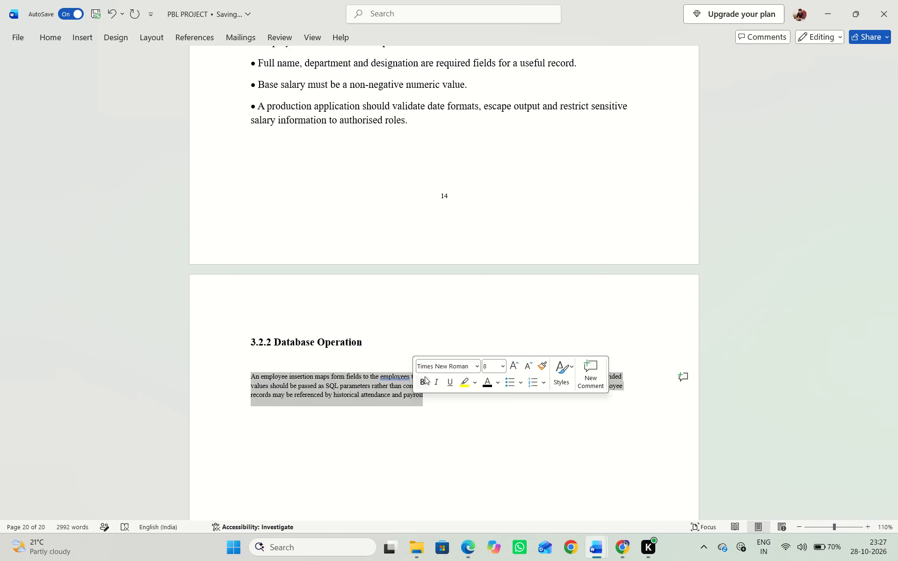
left_click(492, 367)
type("12")
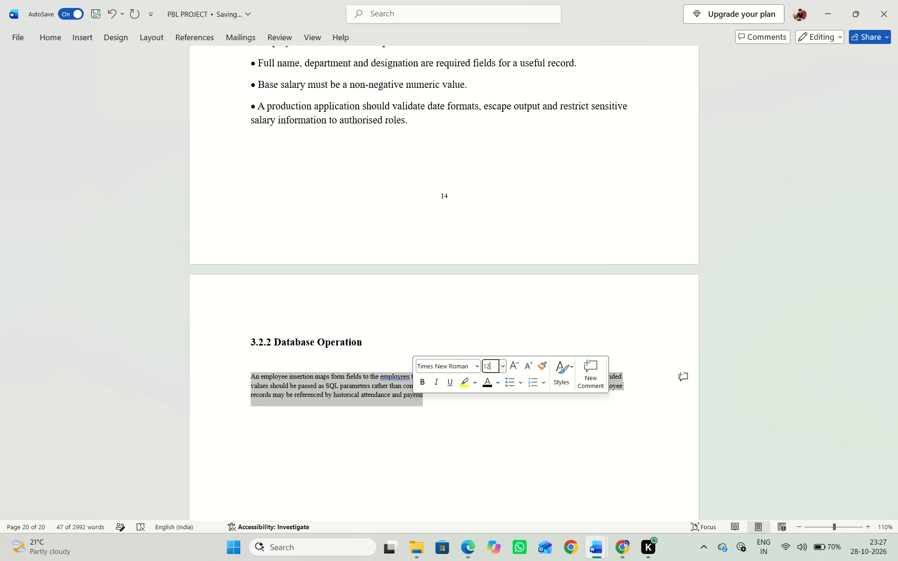
key("Return")
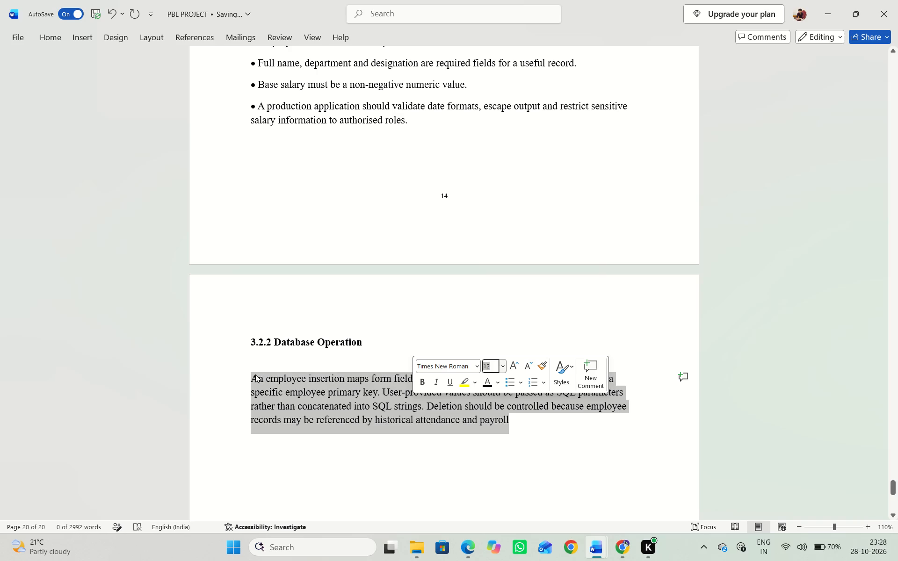
Indent the first line of the Database Operation paragraph with five spaces.
left_click(252, 378)
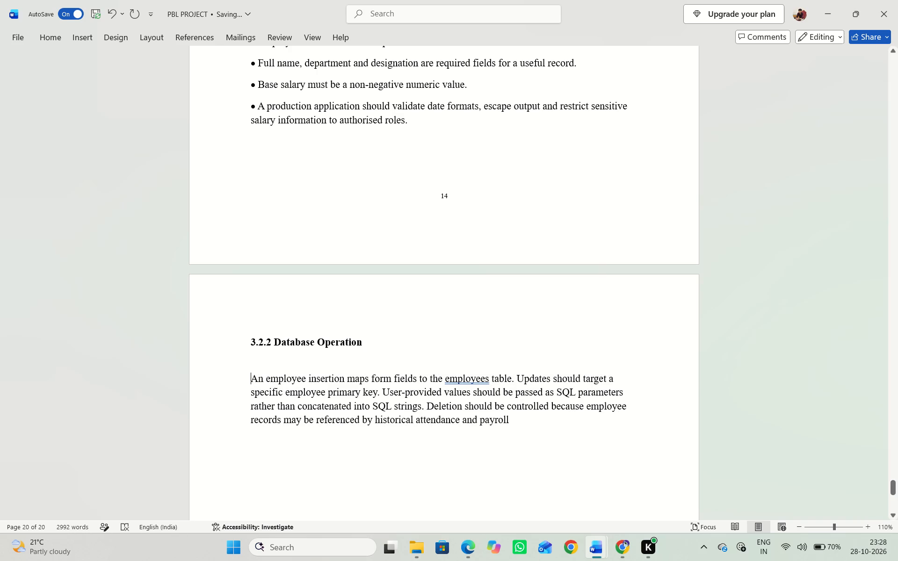
key("space")
key("space")
key("space")
key("space")
key("space")
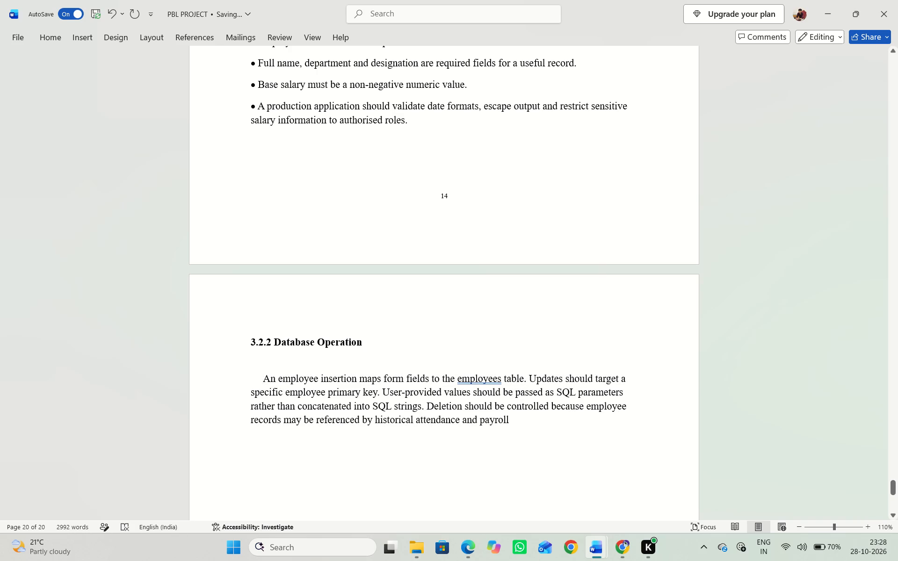
End the Database Operation paragraph with a full stop and add two new lines below it.
left_click(509, 421)
key("period")
key("Return")
key("Return")
Switch to the reference report PDF in Edge and examine section 3.3 Attendance Management and the start of section 3.4.
scroll(423, 405, "down", 5)
scroll(420, 383, "up", 4)
scroll(420, 383, "down", 3)
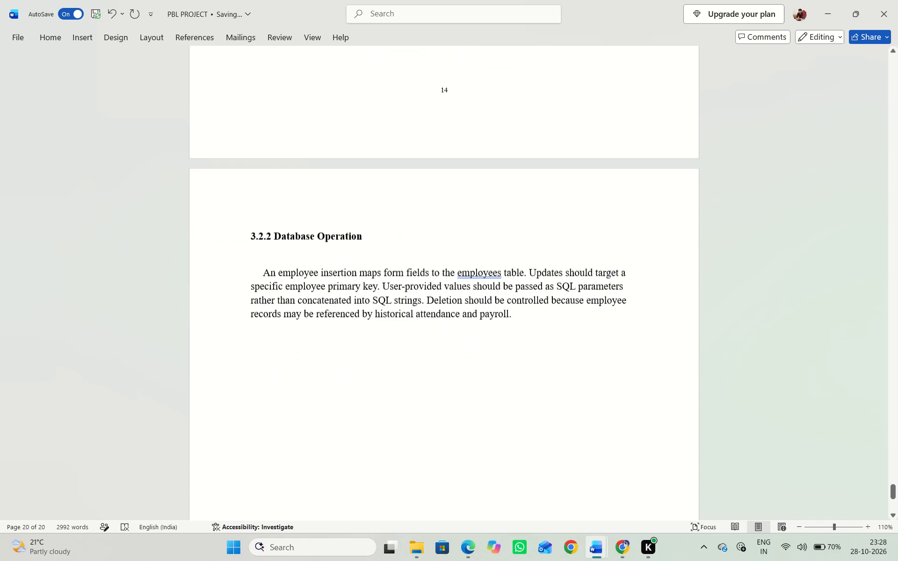
scroll(421, 380, "down", 3)
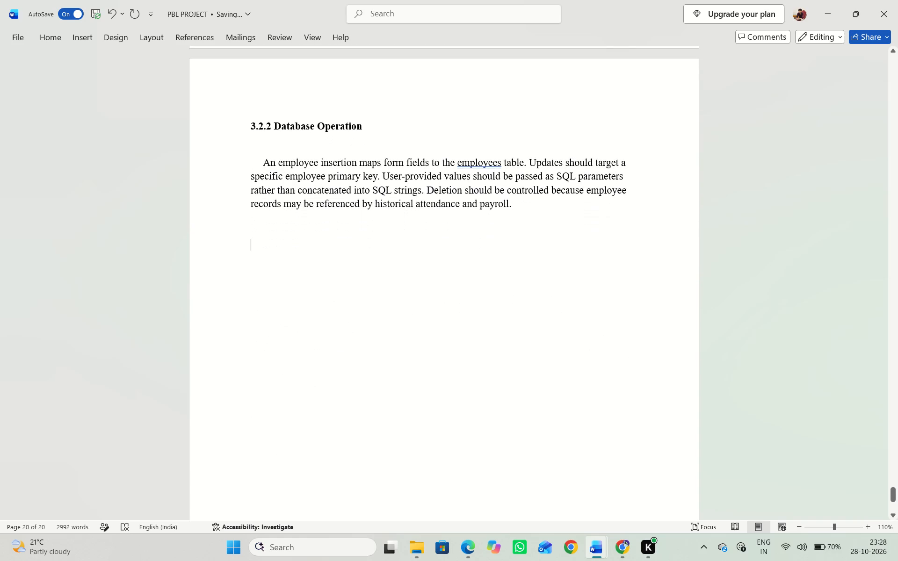
scroll(421, 380, "down", 4)
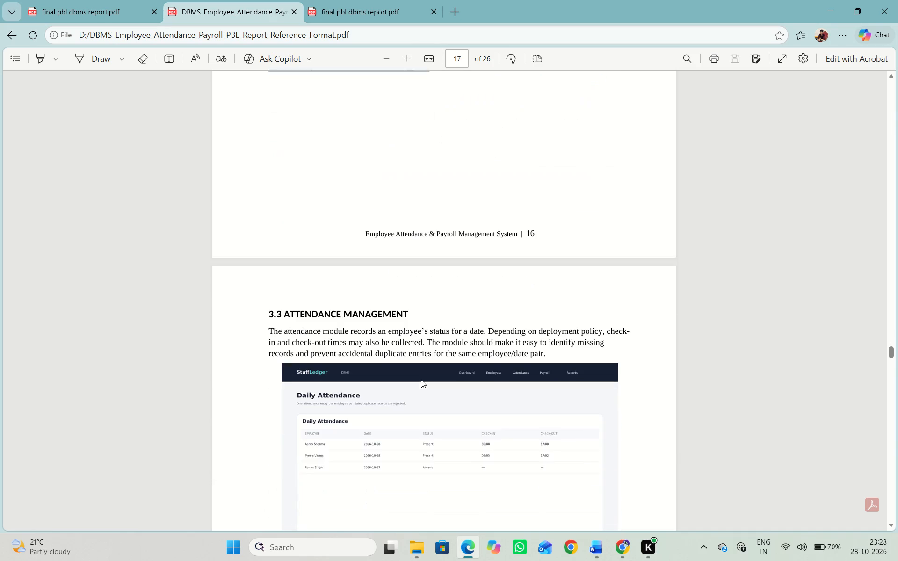
scroll(421, 379, "down", 7)
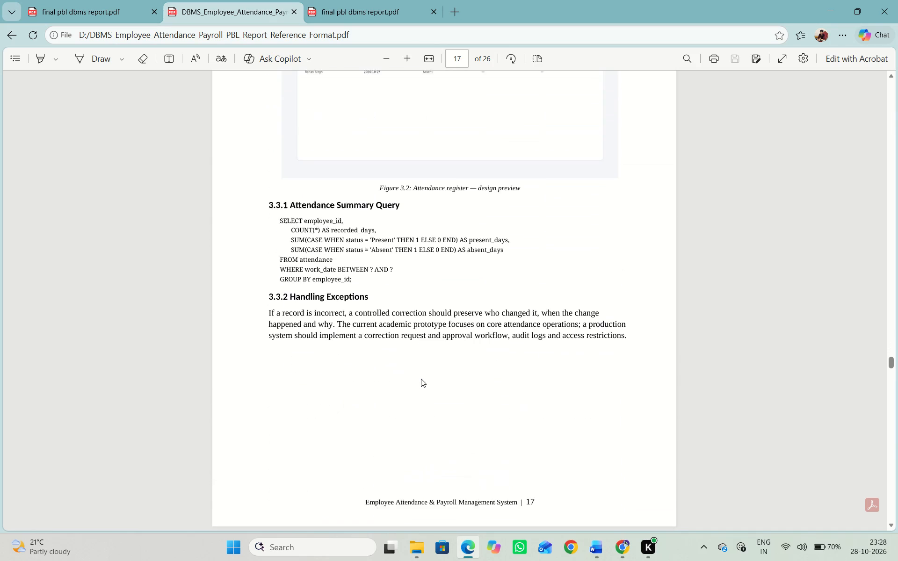
scroll(421, 379, "down", 11)
scroll(421, 378, "up", 9)
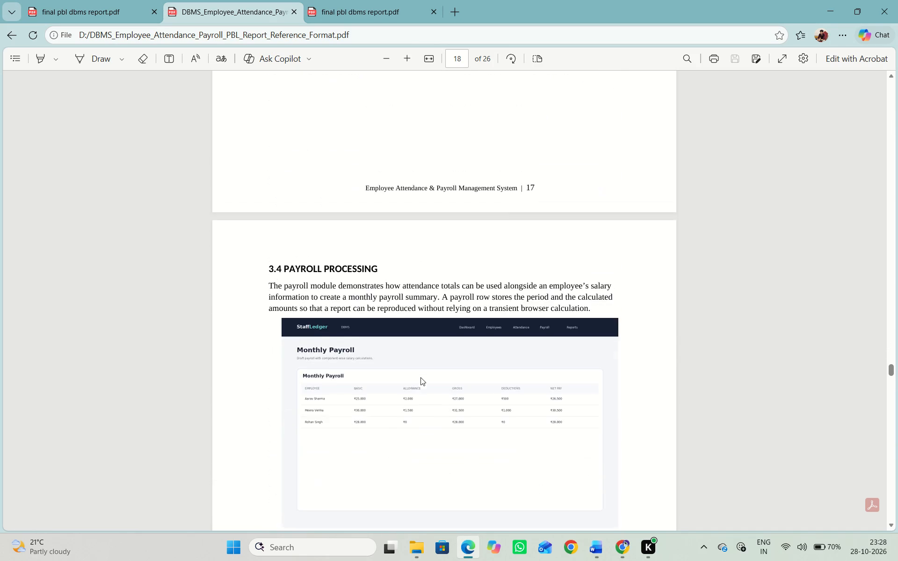
scroll(420, 377, "up", 7)
scroll(420, 376, "down", 1)
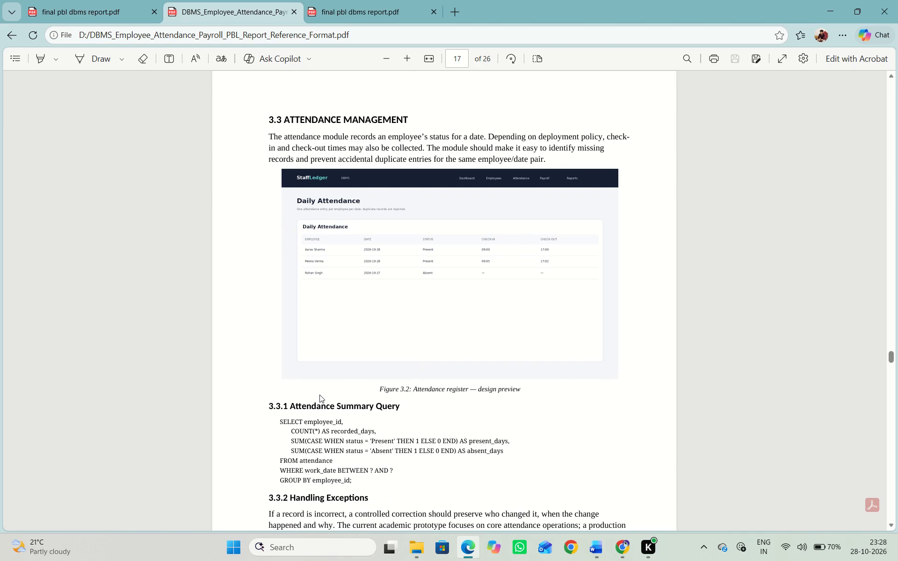
left_click_drag(319, 395, 387, 407)
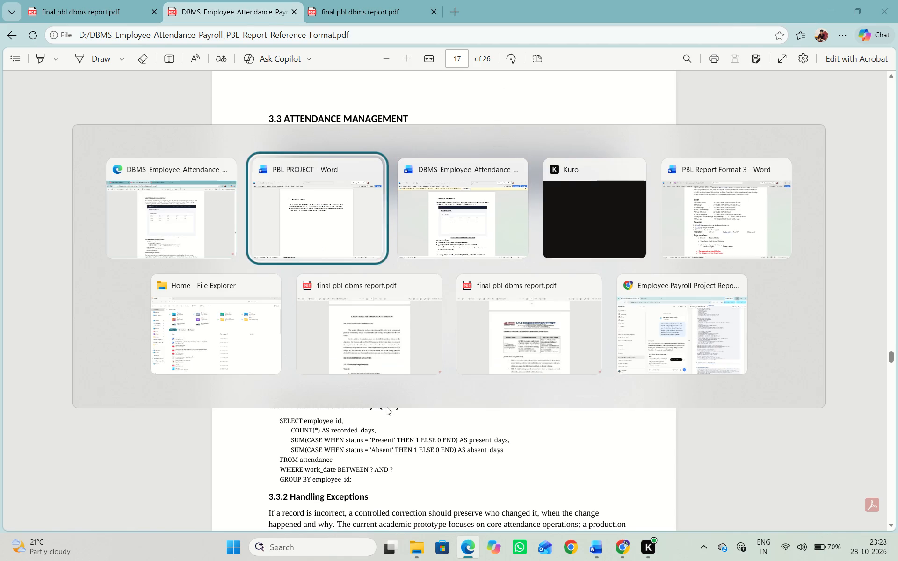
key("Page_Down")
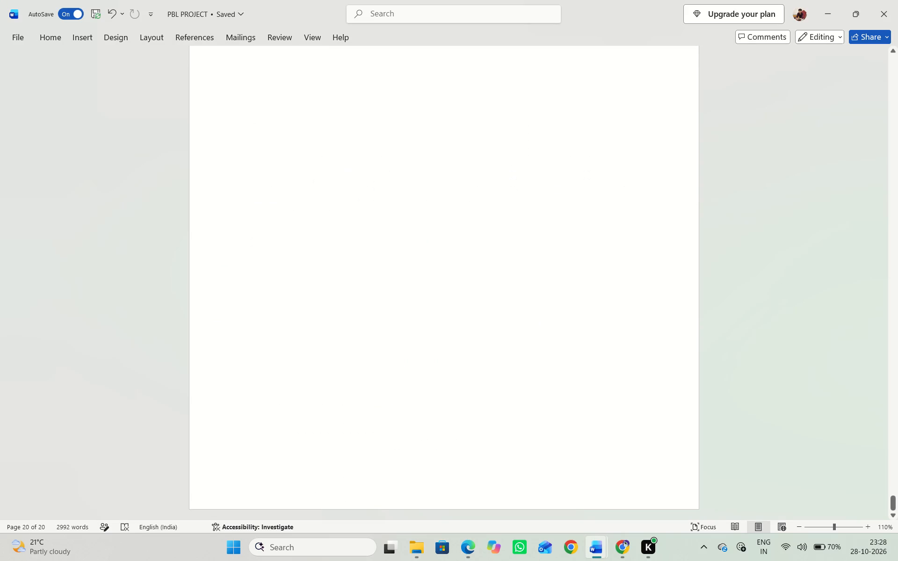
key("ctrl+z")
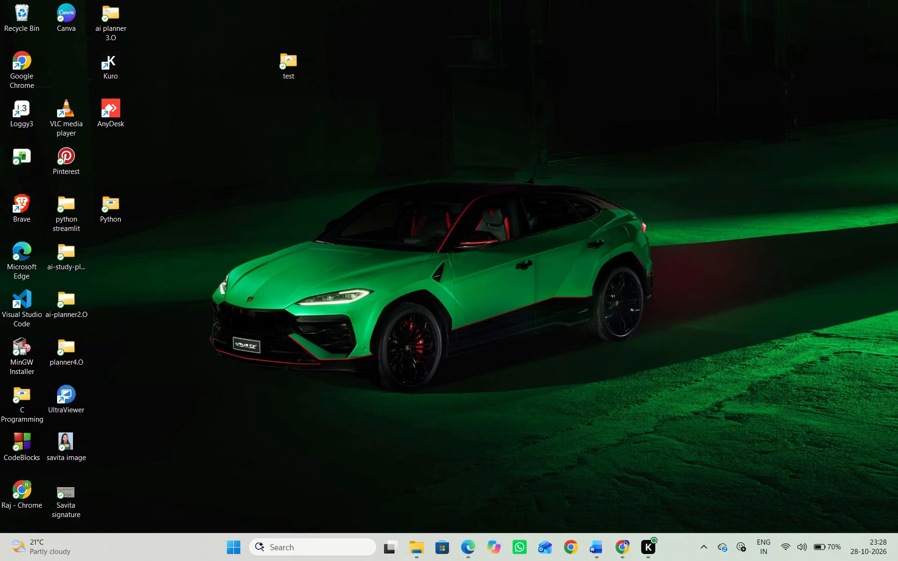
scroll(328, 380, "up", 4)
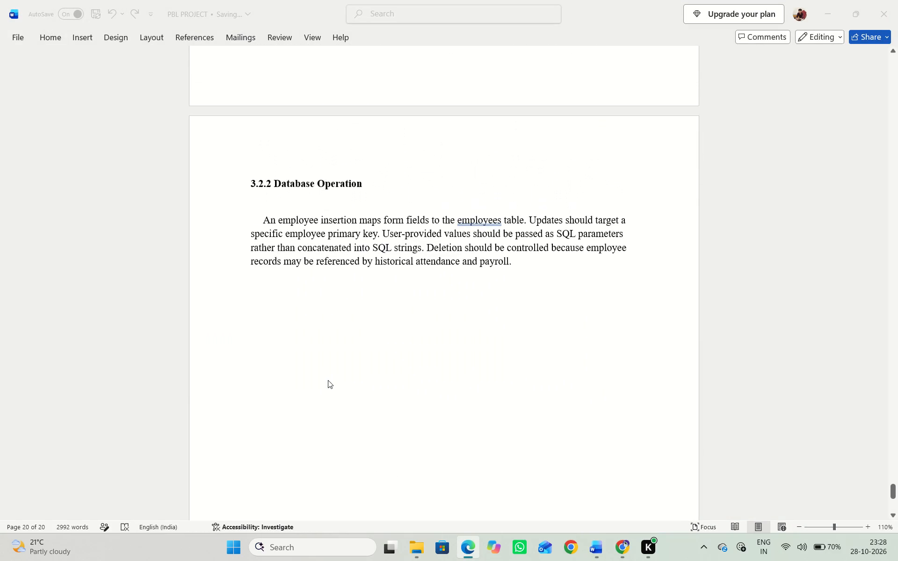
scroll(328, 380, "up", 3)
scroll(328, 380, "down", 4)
Add the heading text "3.3 Attendance Management" on a new line below the Database Operation paragraph.
left_click(269, 234)
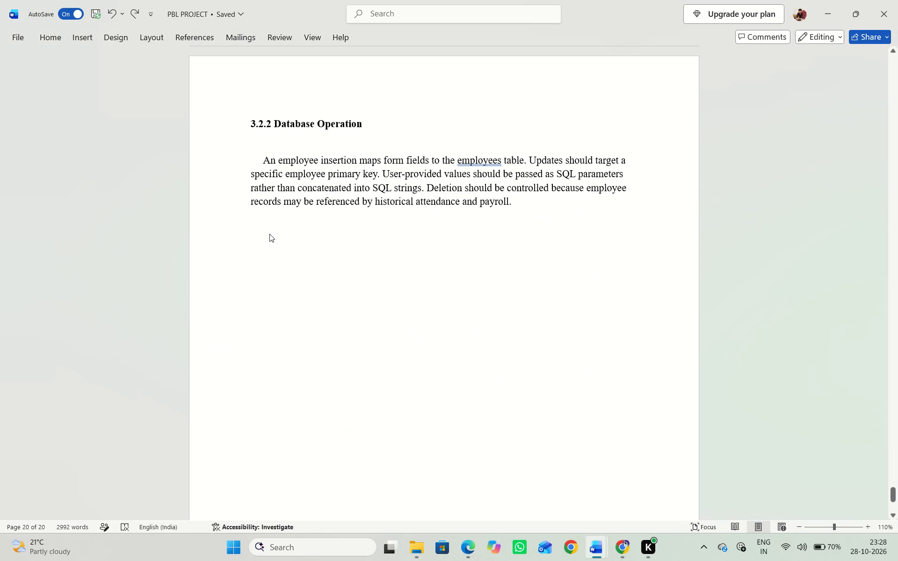
key("Return")
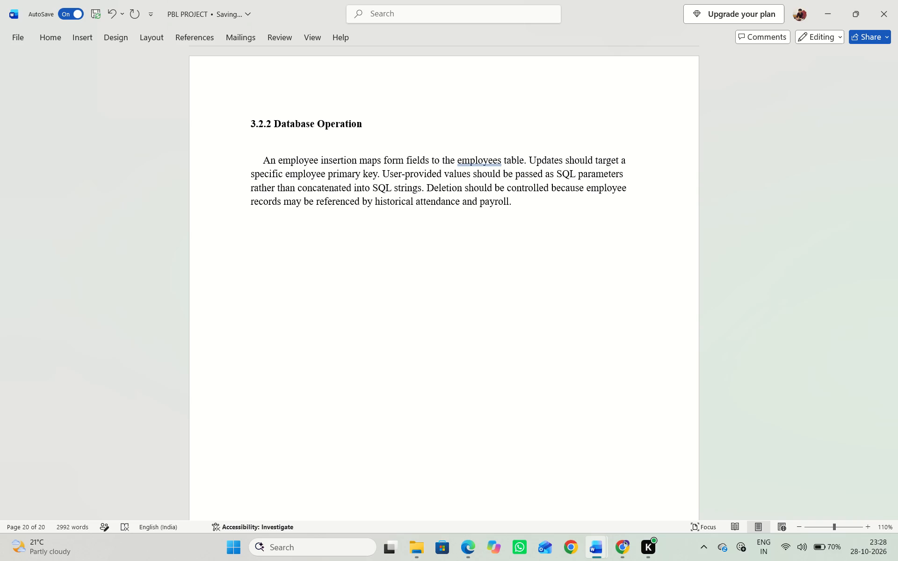
key("3")
type(".3")
key("space")
type("Attann")
key("BackSpace")
key("BackSpace")
key("BackSpace")
type("endance Management")
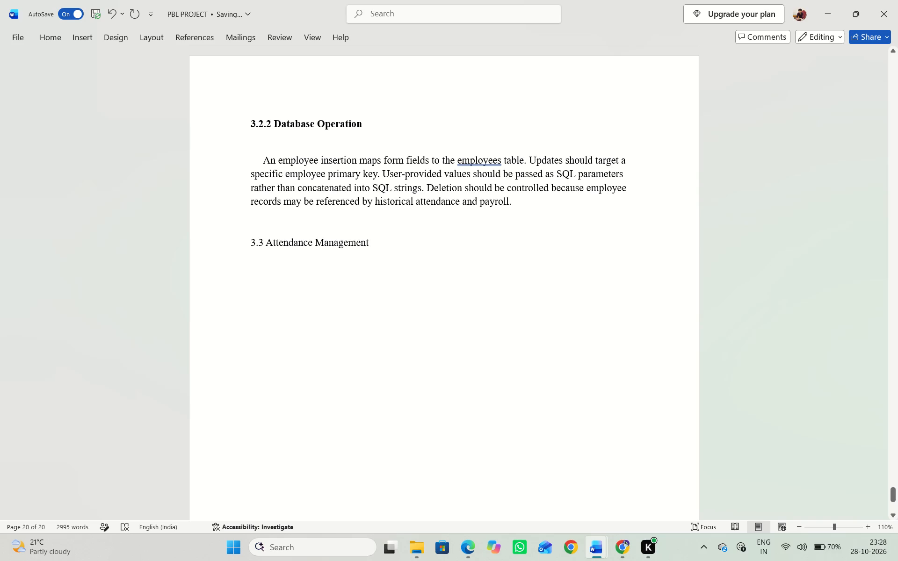
Set the font size of the 3.3 Attendance Management heading to 14 and make it bold.
left_click_drag(375, 239, 240, 237)
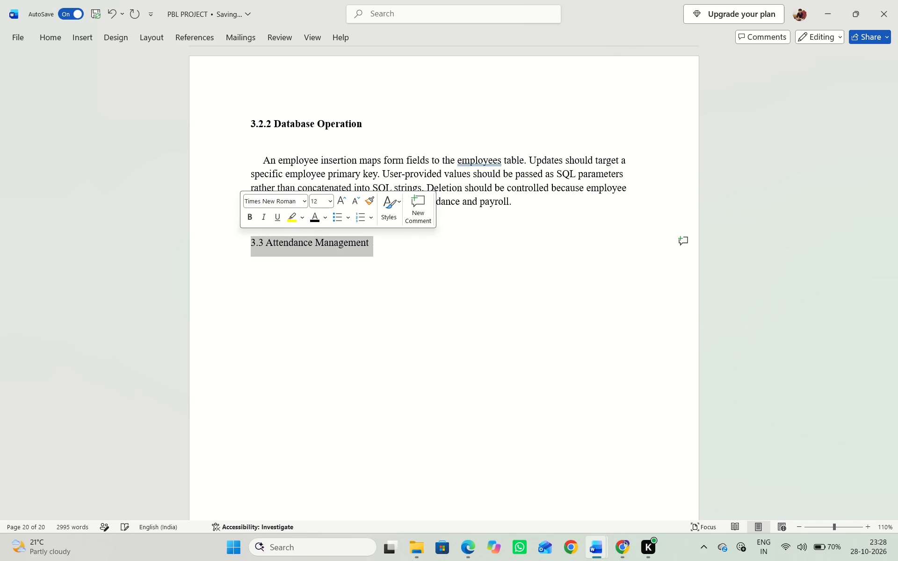
left_click(317, 202)
type("14")
key("Return")
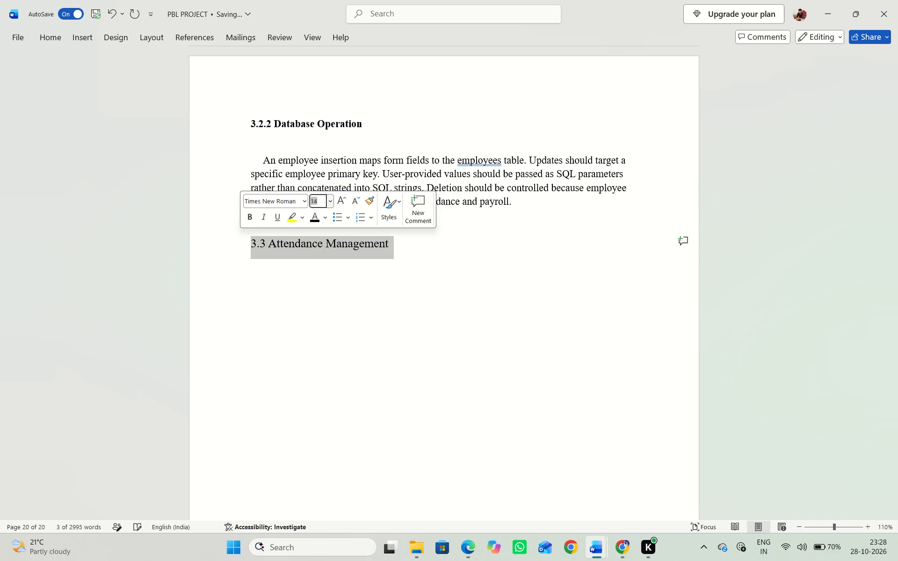
key("ctrl+b")
left_click(397, 249)
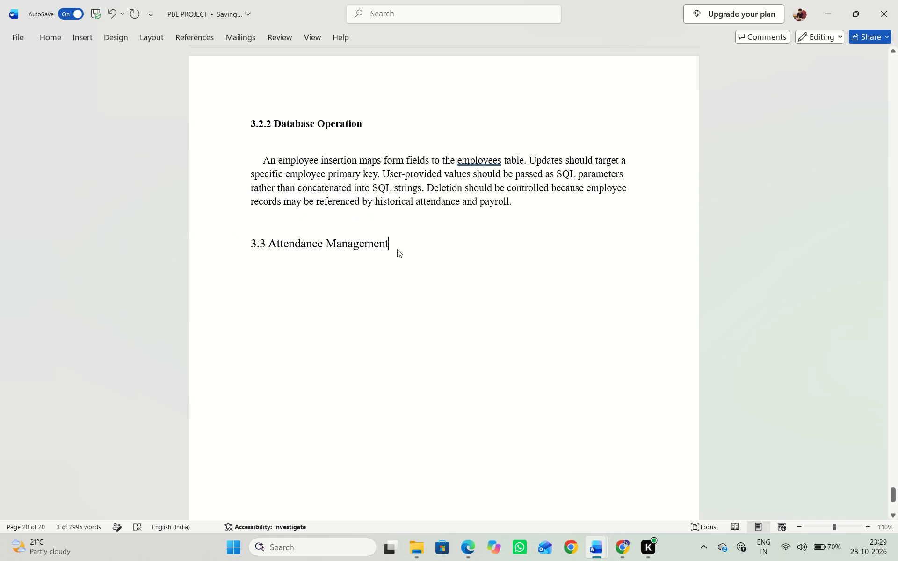
left_click_drag(397, 249, 226, 245)
key("ctrl+b")
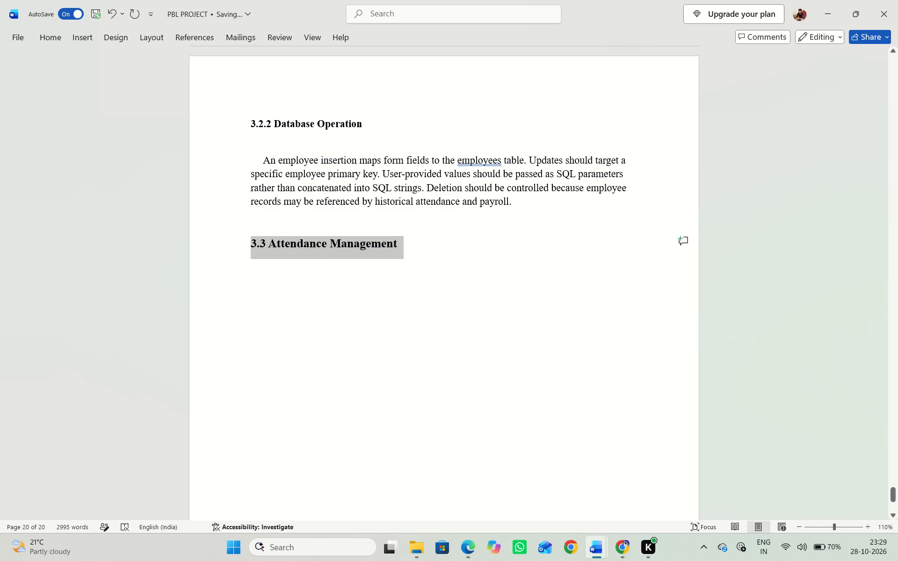
Add two new lines below the 3.3 heading and paste in the attendance module paragraph copied from the reference PDF in Edge.
left_click(395, 238)
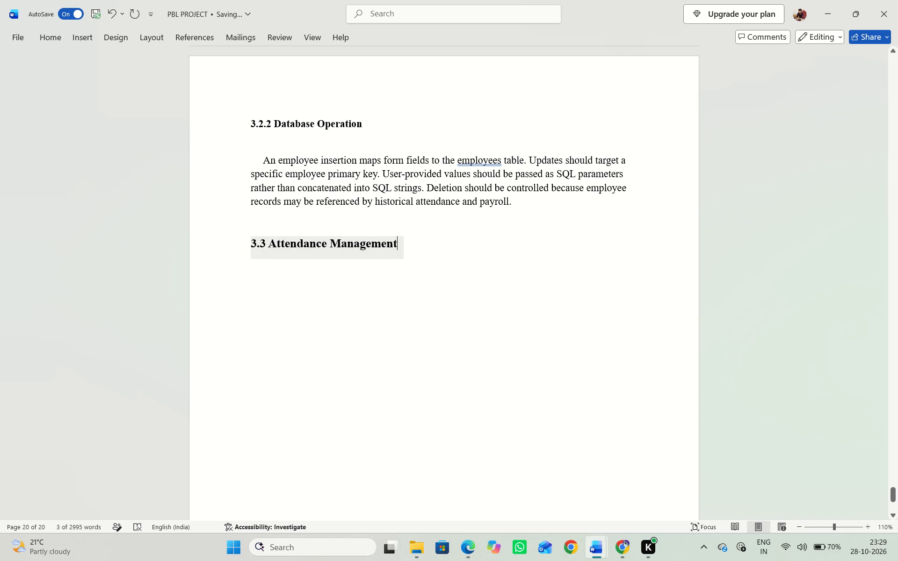
key("Return")
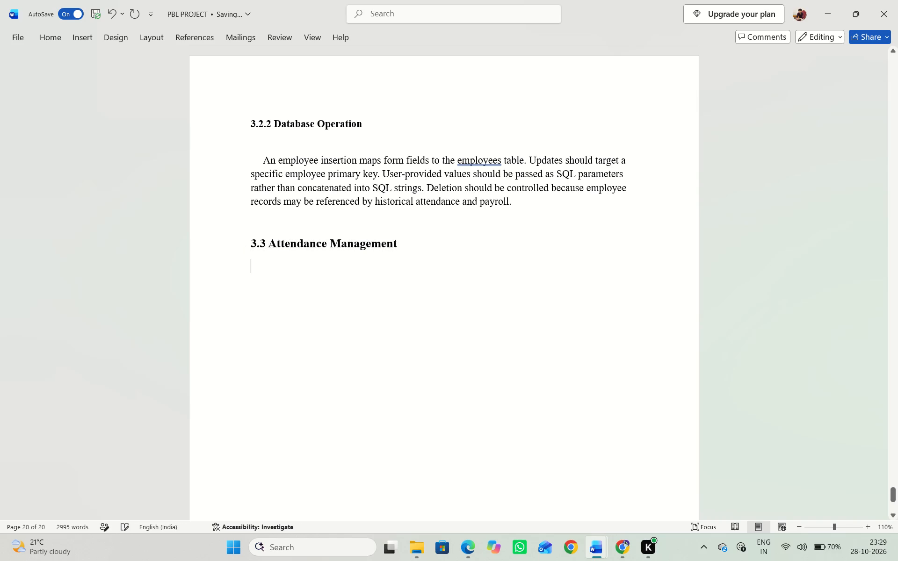
key("Return")
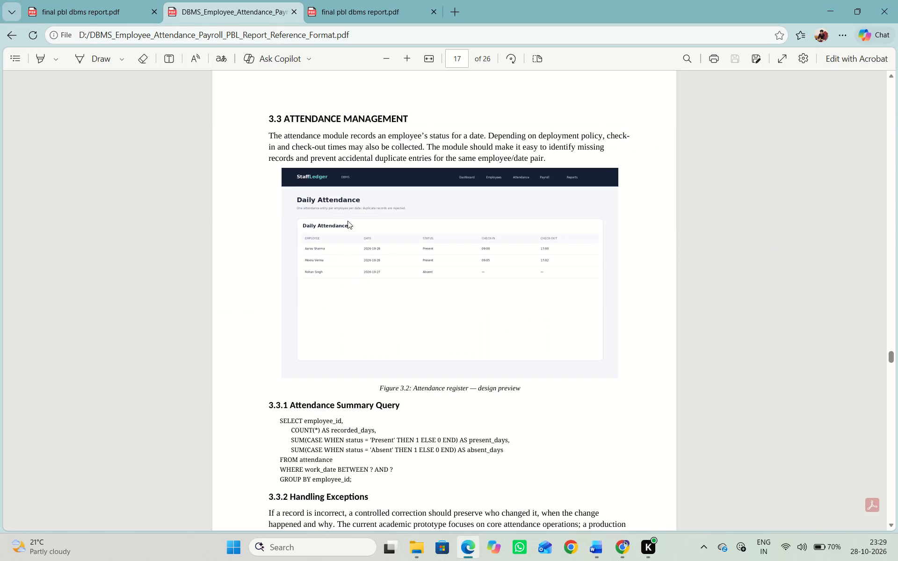
left_click_drag(268, 133, 592, 165)
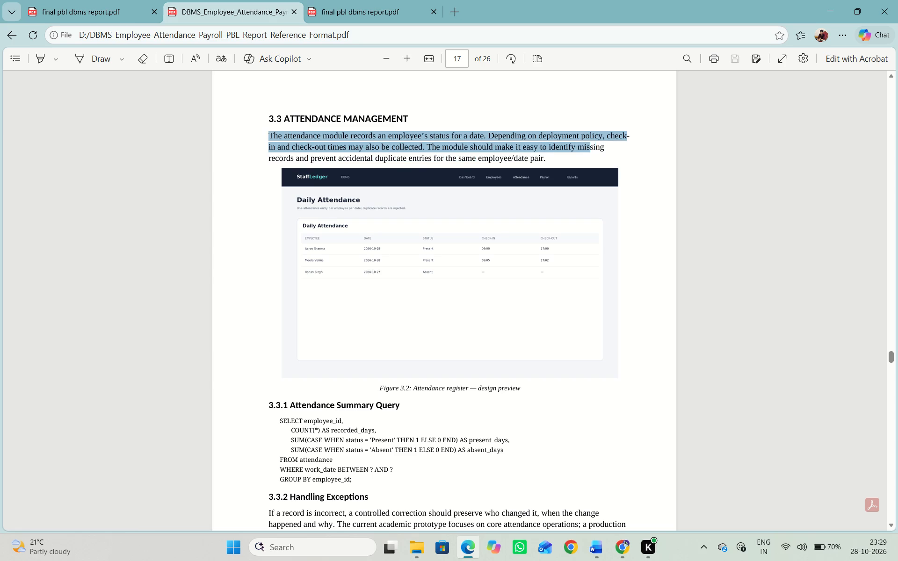
left_click_drag(592, 165, 570, 169)
key("ctrl+c")
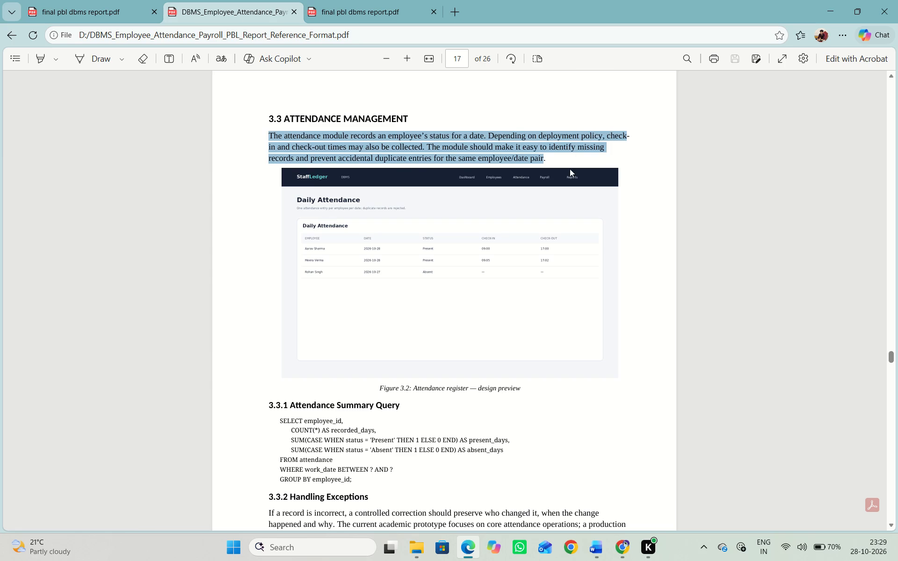
scroll(570, 169, "right", 1)
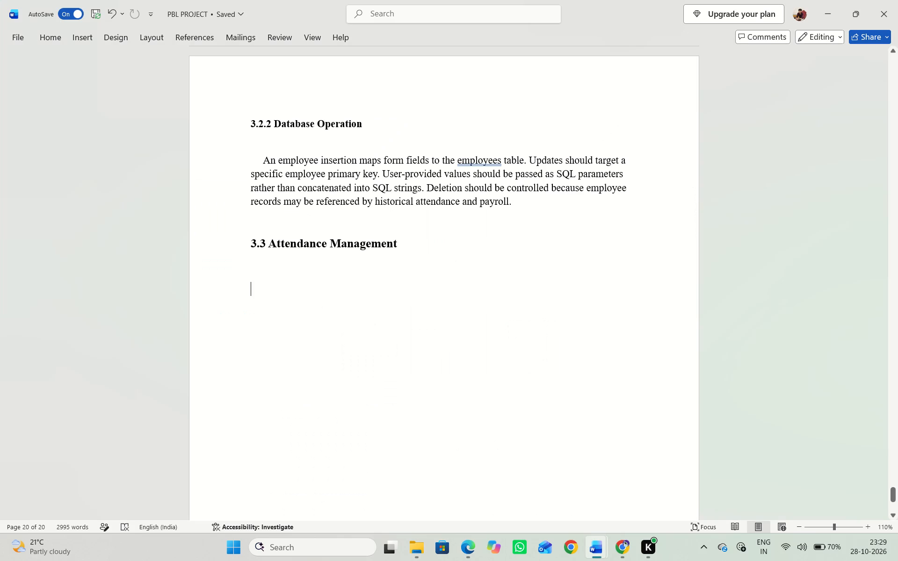
key("ctrl+v")
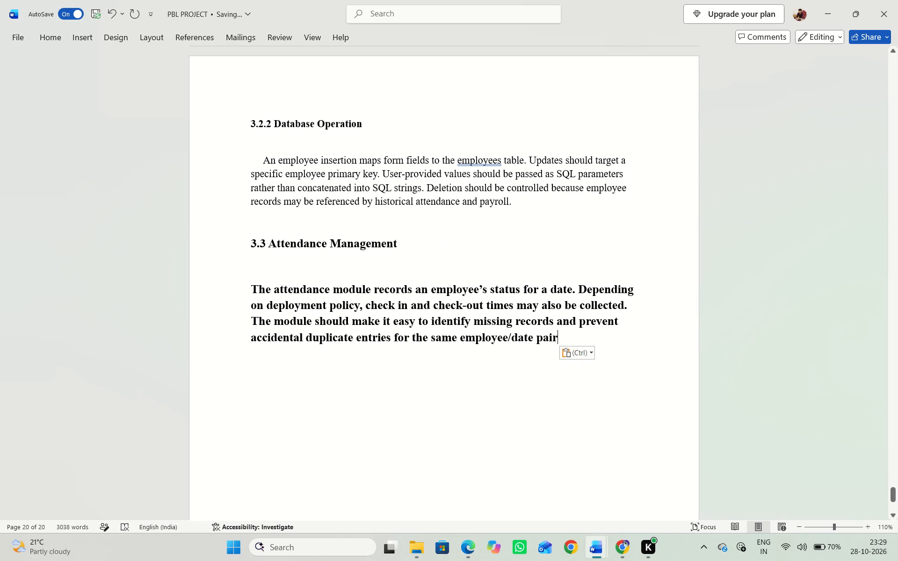
Remove bold from the pasted attendance module paragraph and set its font size to 12.
left_click_drag(249, 284, 584, 341)
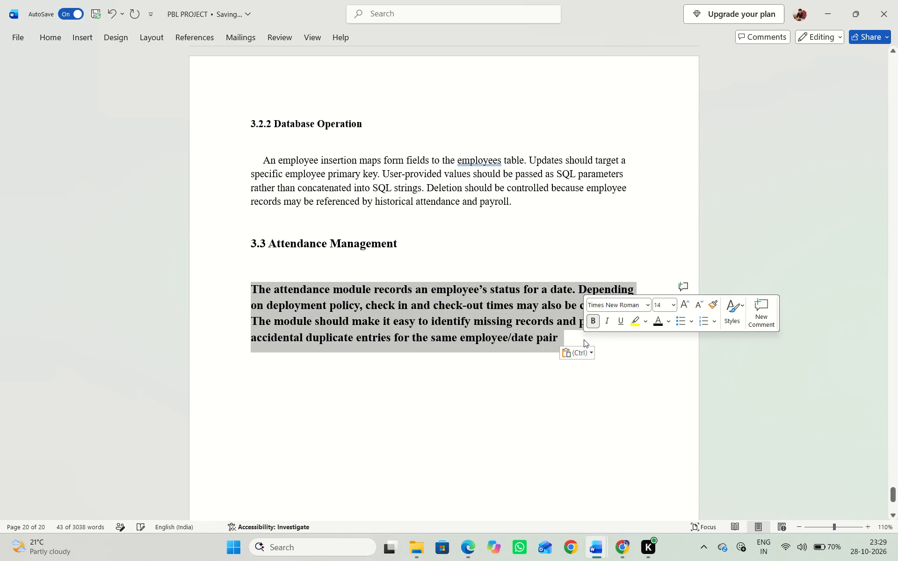
left_click(594, 321)
left_click(664, 305)
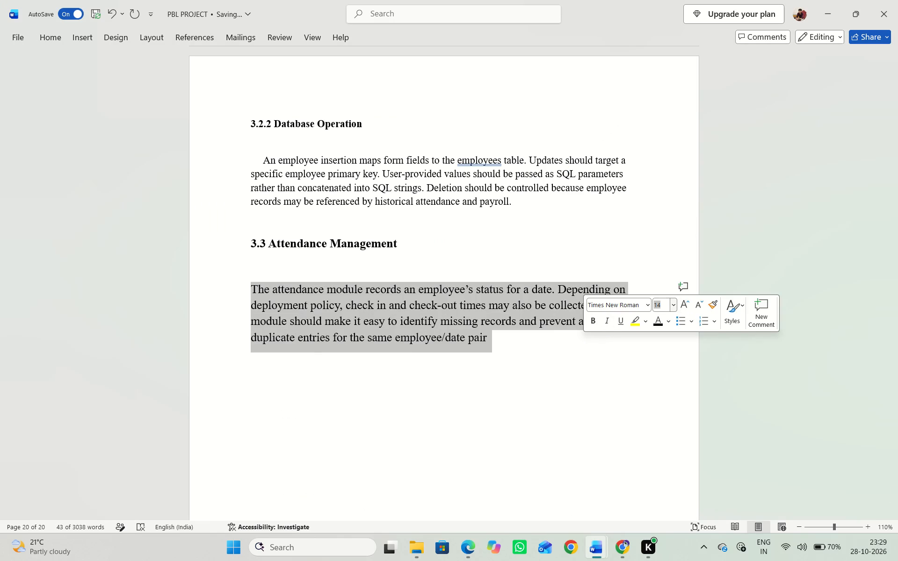
key("1")
key("2")
key("Return")
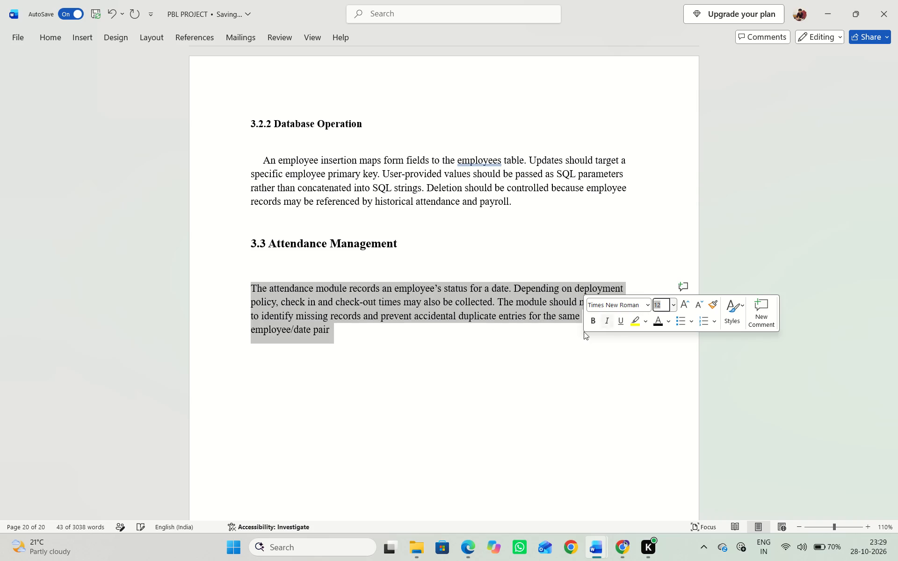
Indent the first line of the attendance module paragraph with four spaces.
left_click(251, 289)
key("space")
key("space")
key("space")
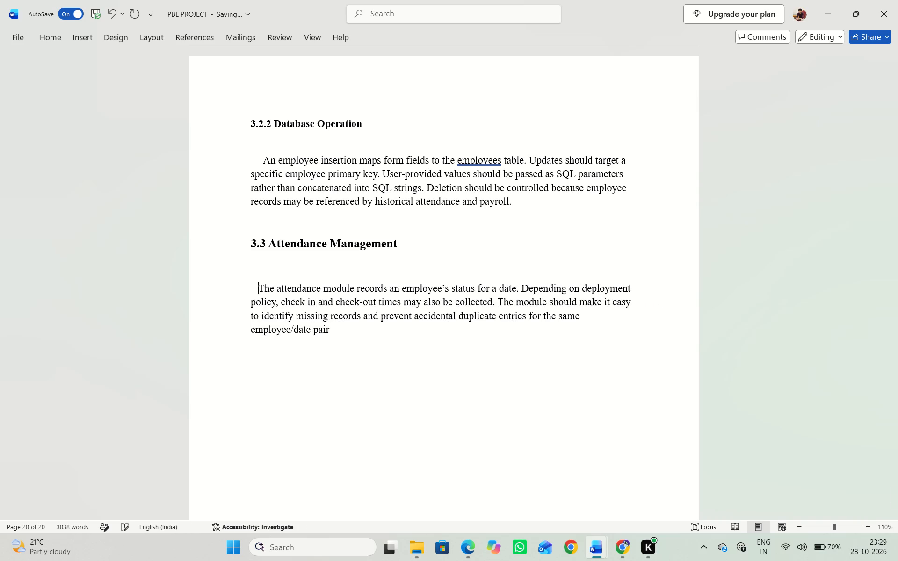
key("space")
End the attendance module paragraph with a full stop and add two new lines below it.
left_click(330, 331)
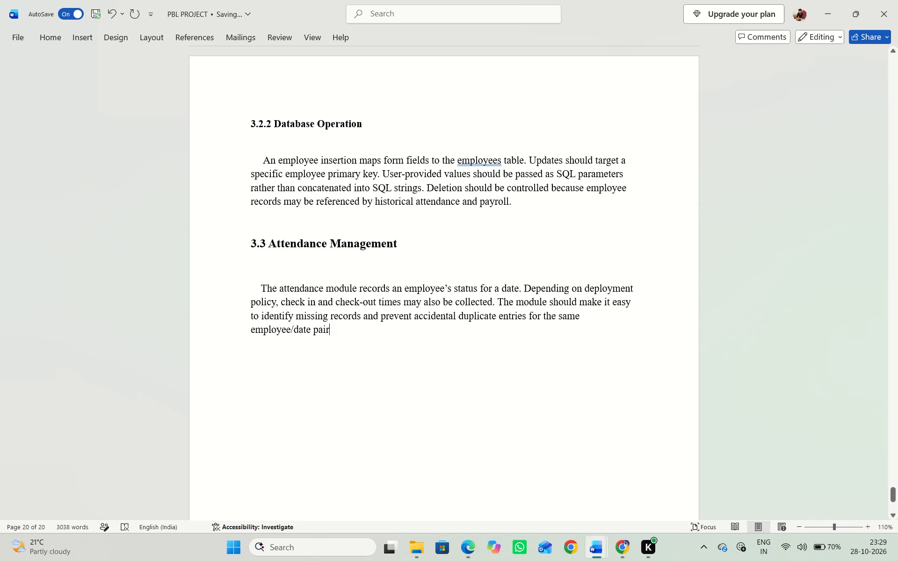
key("period")
key("Return")
key("Return")
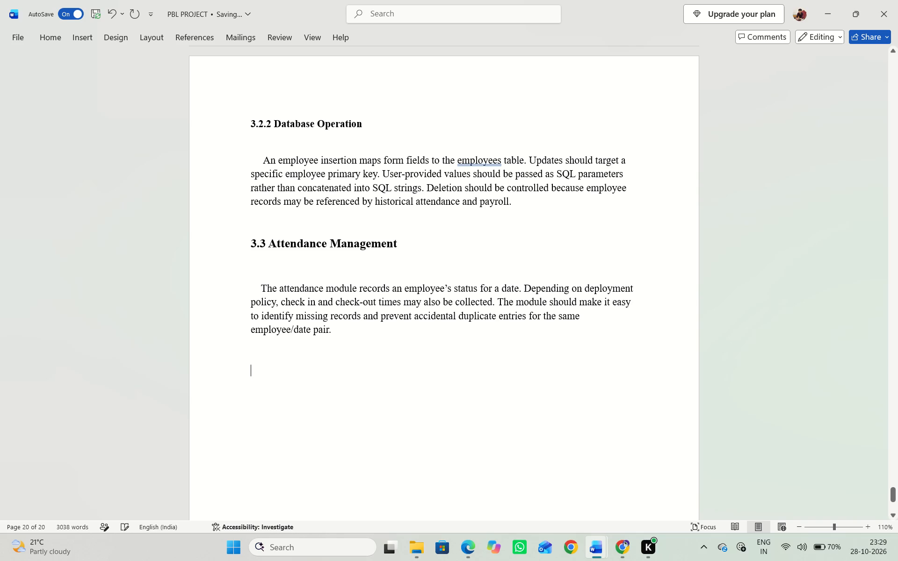
Copy the Daily Attendance screenshot from the reference report's Word copy and paste it directly below the attendance module paragraph, removing the extra blank line.
scroll(264, 345, "down", 3)
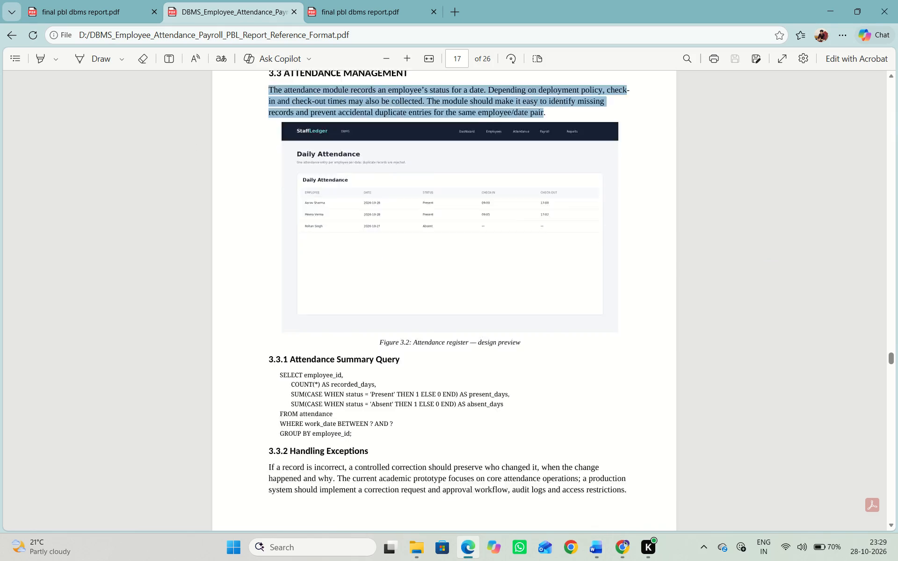
scroll(268, 326, "up", 3)
scroll(270, 321, "down", 1)
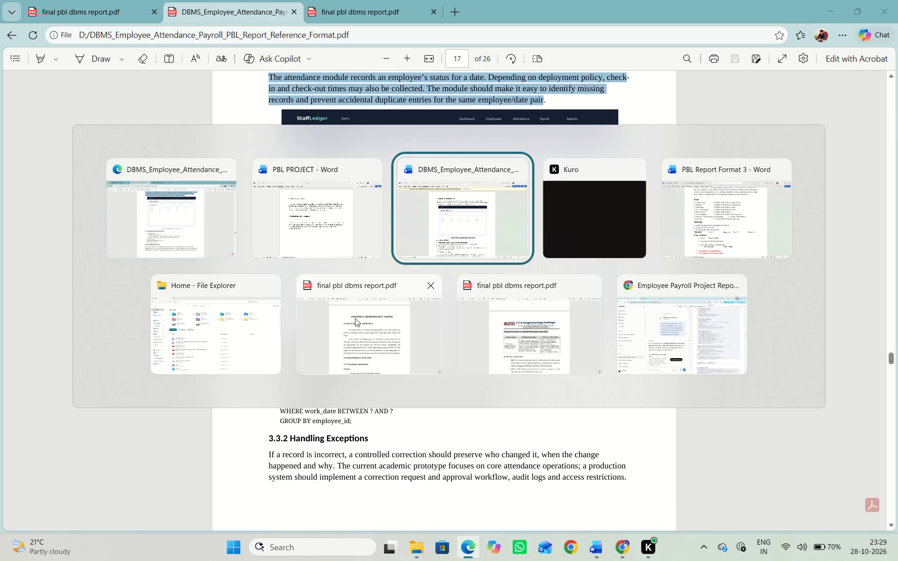
scroll(355, 296, "down", 16)
scroll(355, 295, "down", 5)
right_click(355, 295)
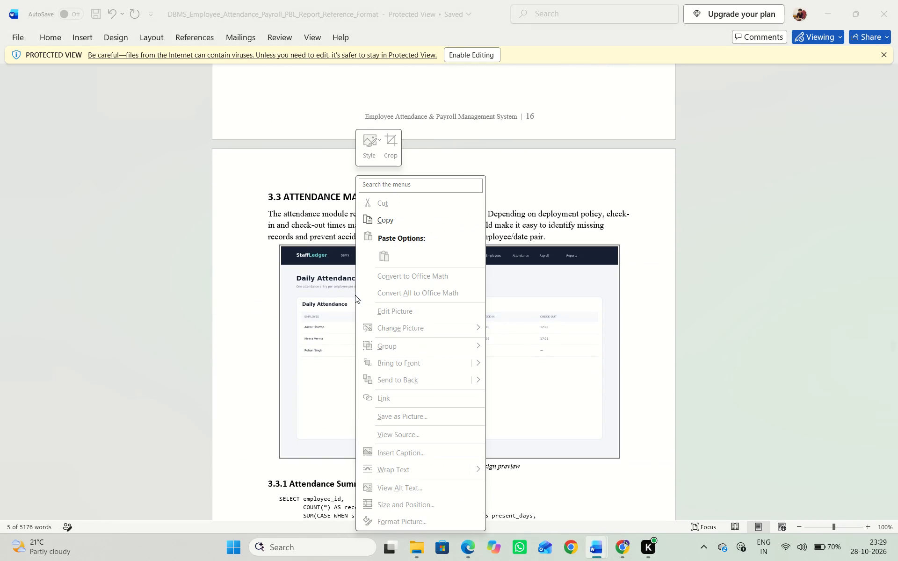
left_click(398, 222)
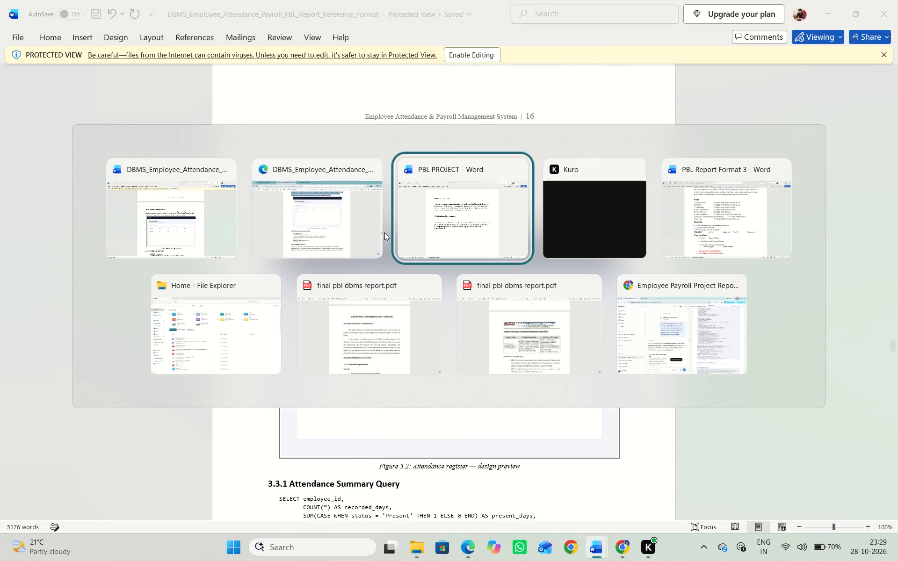
scroll(384, 232, "down", 4)
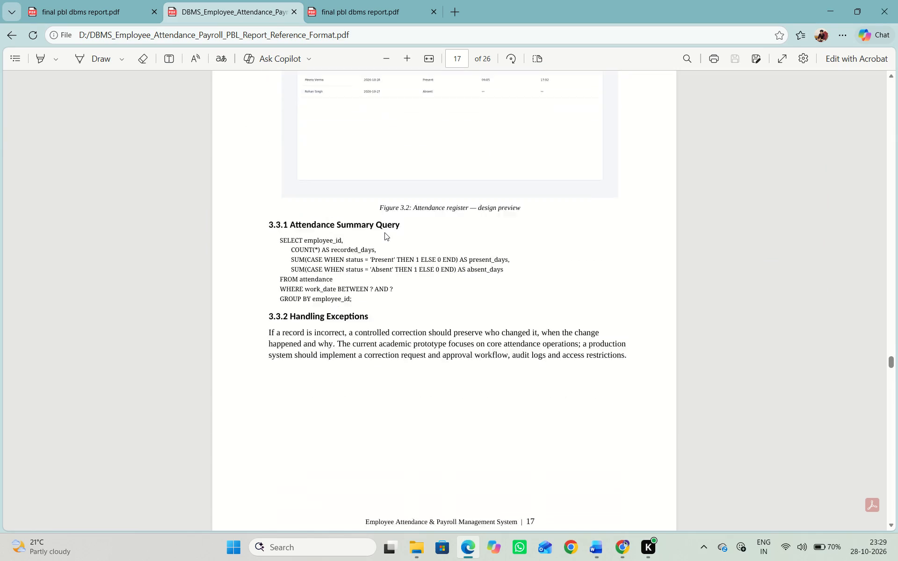
scroll(384, 232, "up", 4)
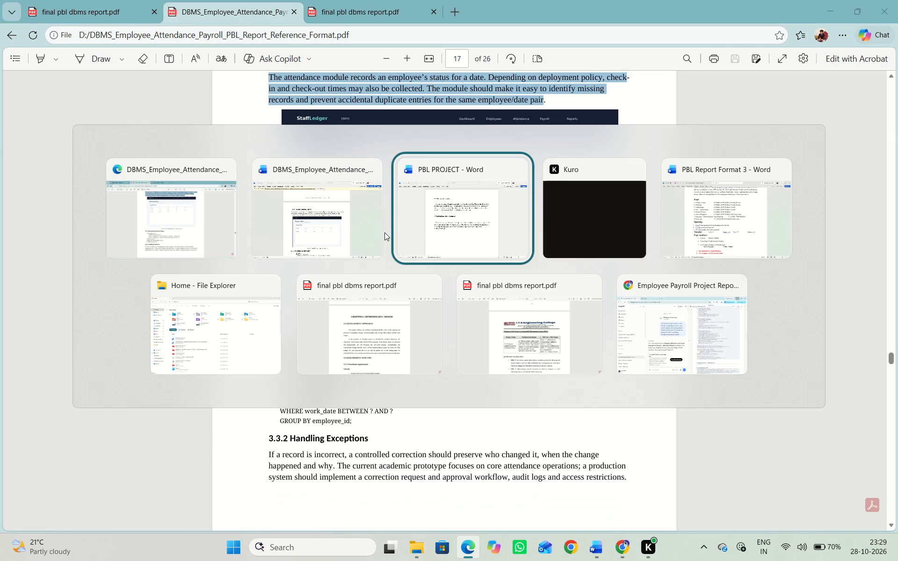
key("BackSpace")
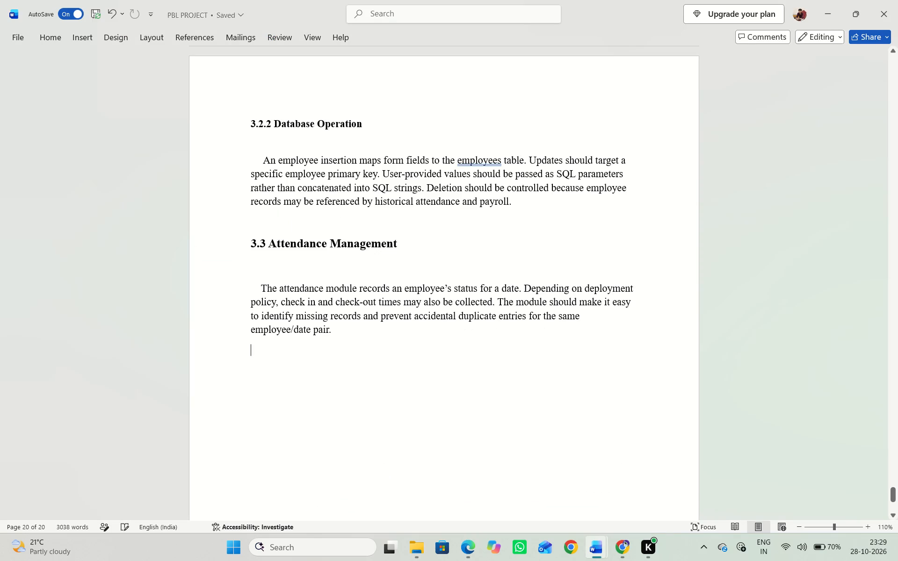
key("ctrl+v")
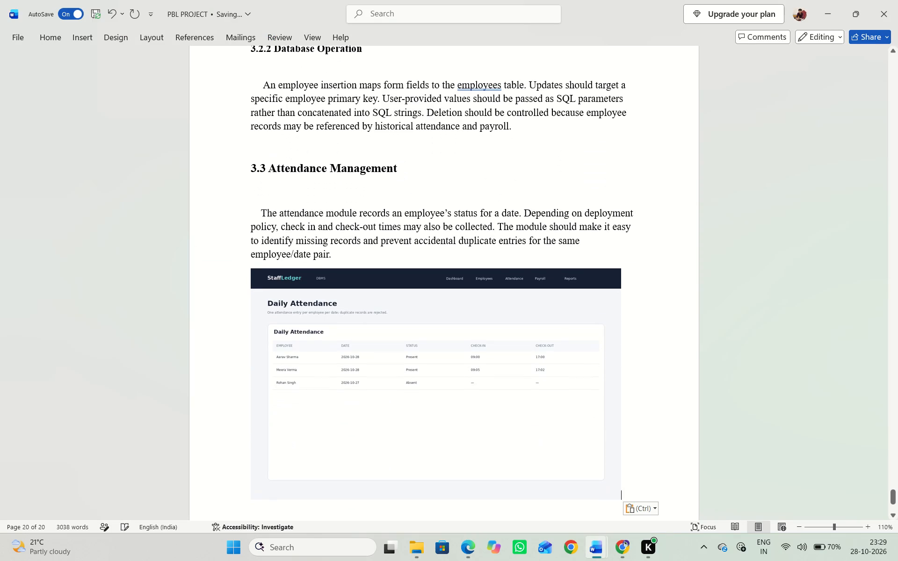
Resize the pasted Daily Attendance picture proportionally so it spans nearly the full text width.
left_click(290, 362)
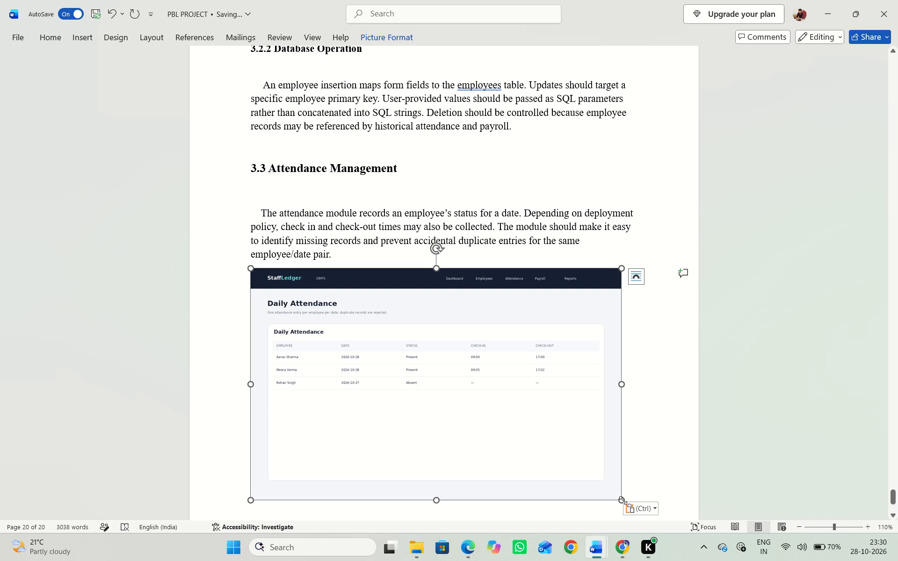
left_click_drag(623, 501, 612, 487)
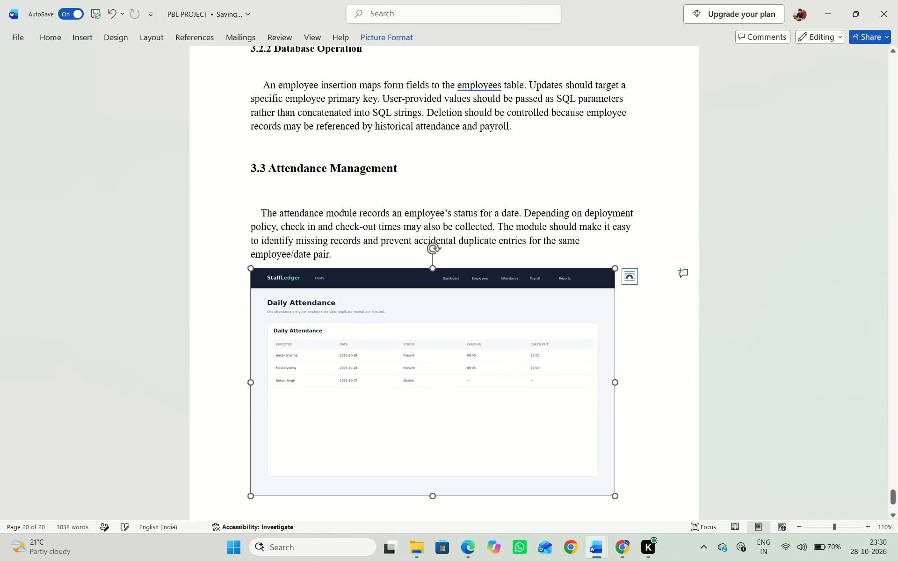
scroll(453, 425, "down", 8)
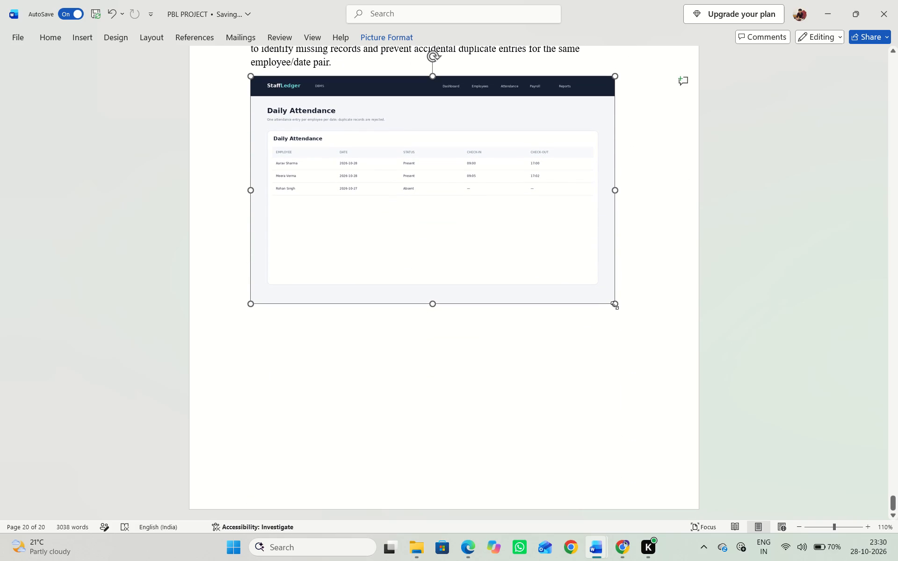
left_click_drag(615, 305, 628, 307)
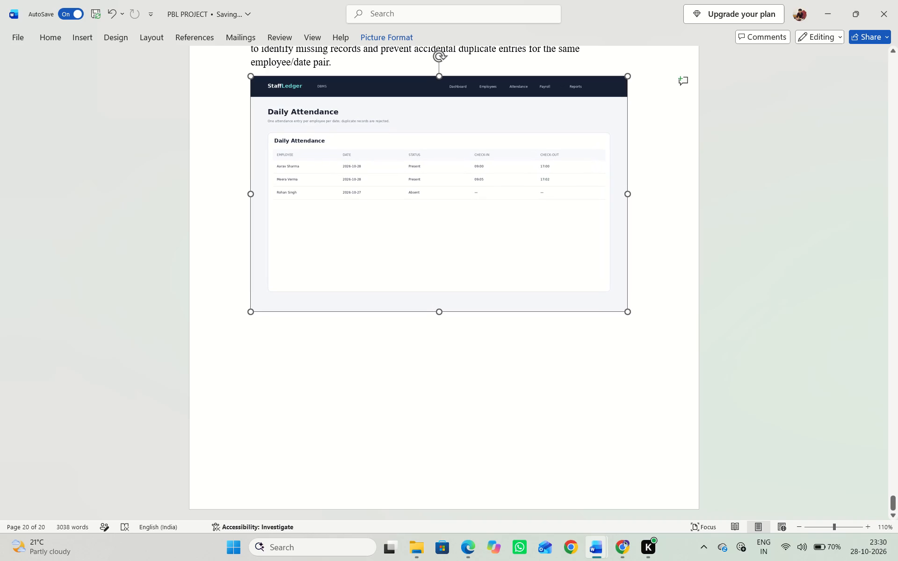
Copy the caption "Figure 3.2: Attendance register — design preview" from the reference PDF in Edge and paste it below the picture.
scroll(589, 323, "down", 3)
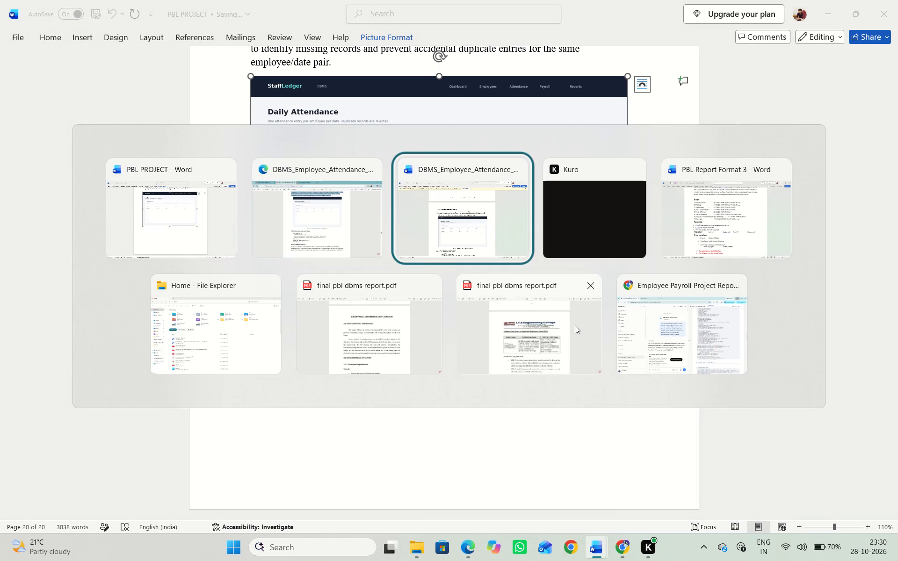
scroll(567, 323, "down", 3)
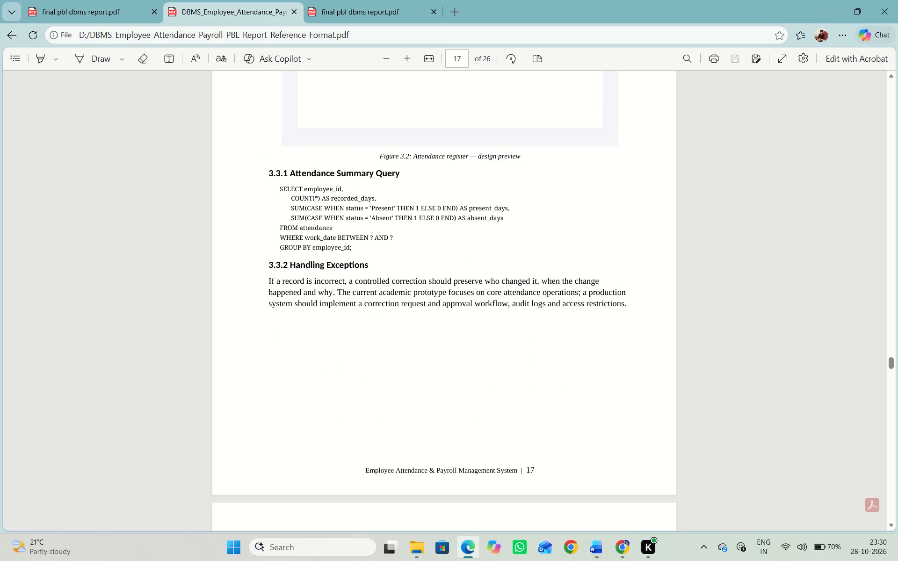
left_click_drag(379, 152, 512, 164)
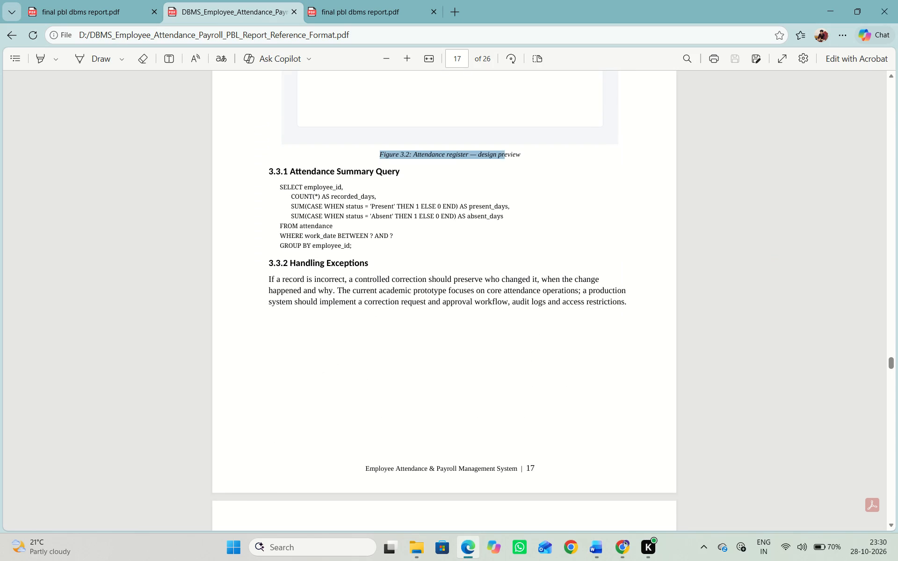
left_click_drag(512, 164, 570, 164)
left_click_drag(570, 164, 642, 157)
left_click_drag(642, 157, 520, 157)
key("ctrl+c")
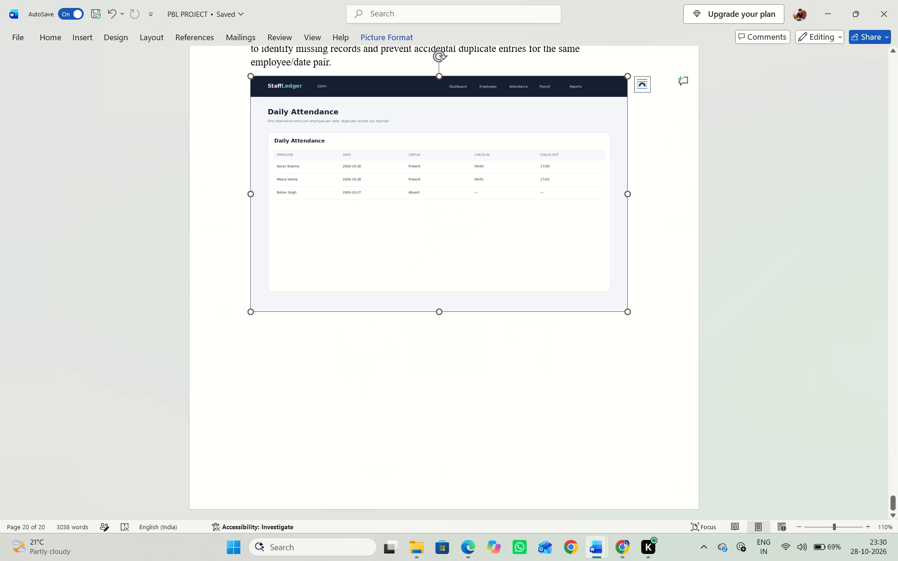
left_click(319, 347)
key("ctrl+v")
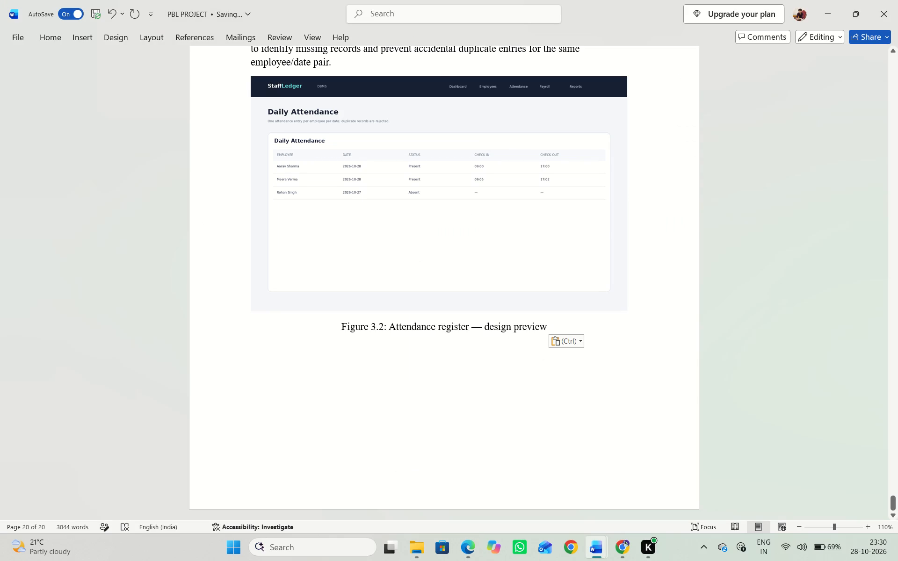
Add a new line after the figure caption and paste in the 3.3.1 heading and SQL query copied from the reference PDF.
left_click_drag(552, 326, 322, 329)
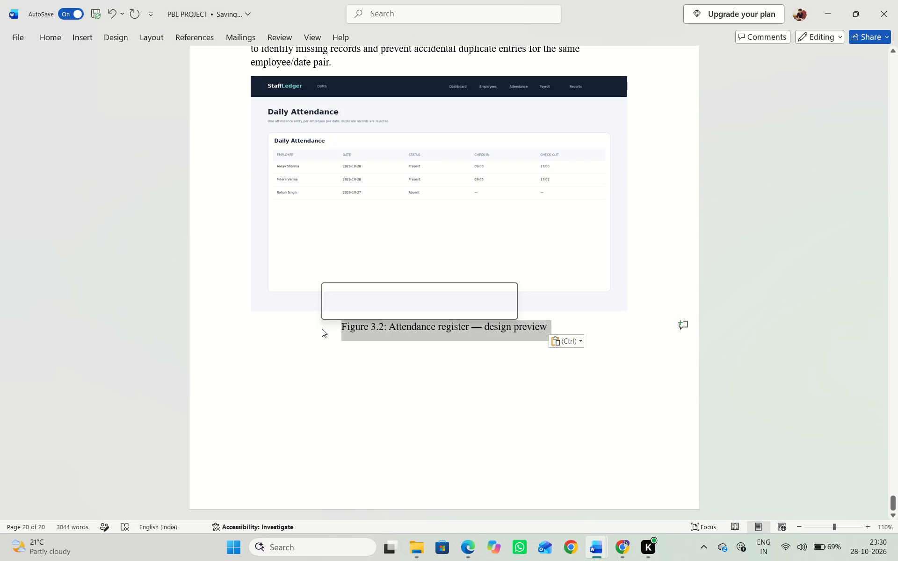
left_click(550, 323)
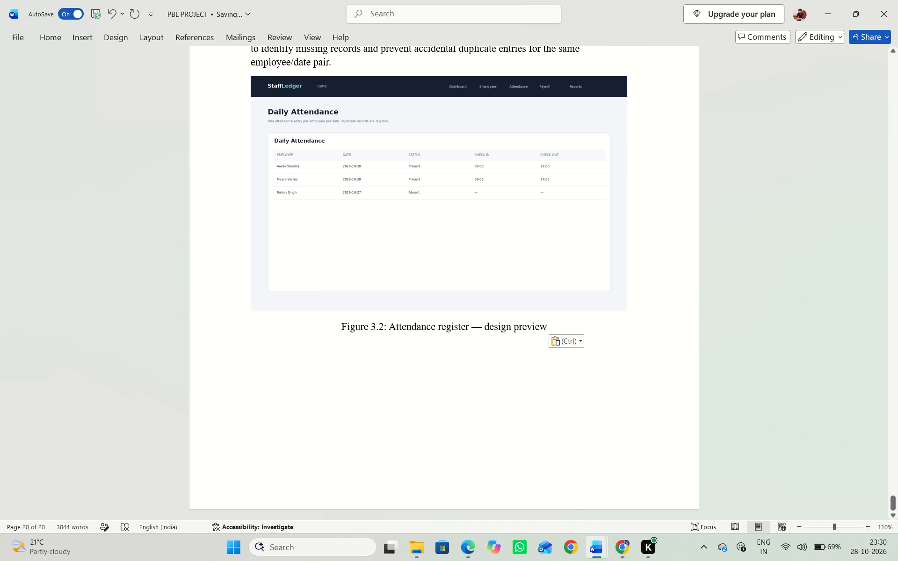
key("Return")
key("BackSpace")
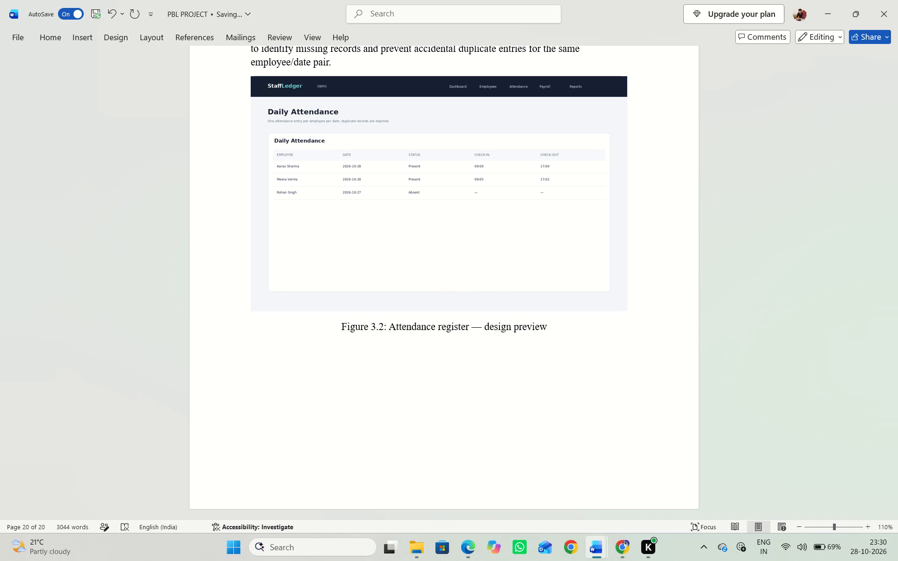
key("Return")
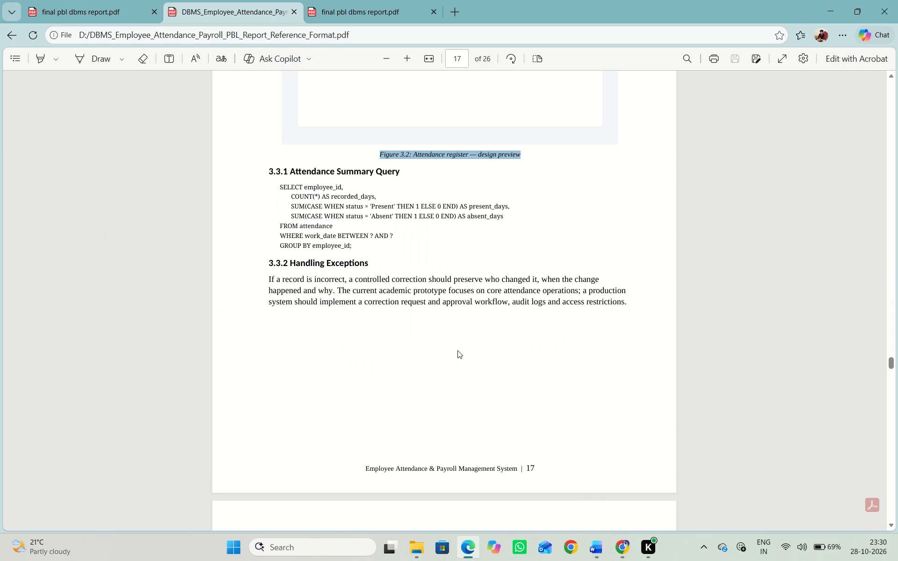
left_click_drag(268, 169, 377, 270)
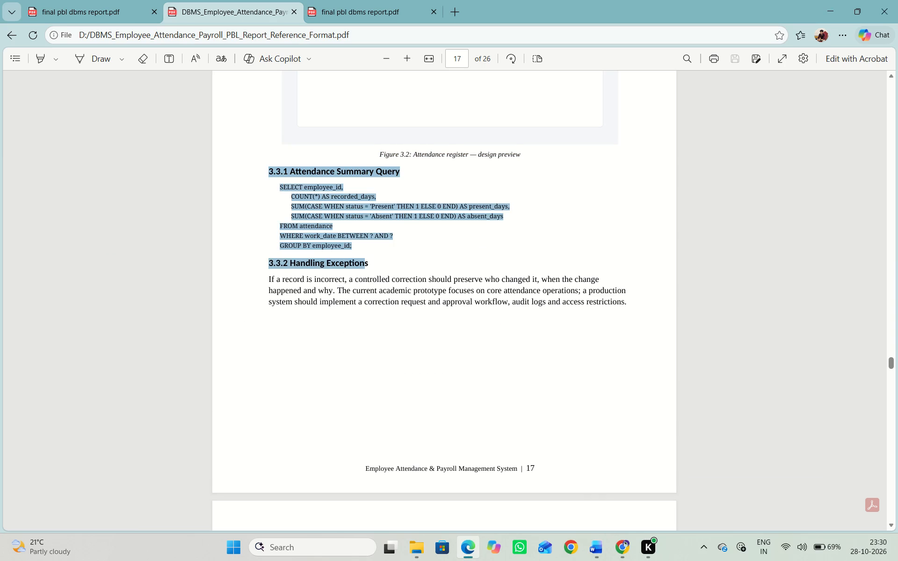
left_click_drag(377, 270, 352, 245)
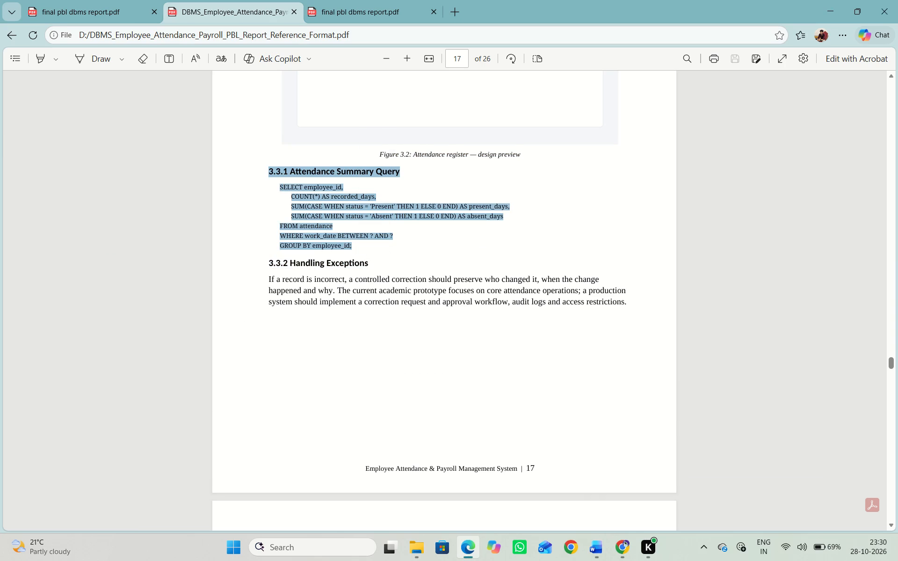
key("ctrl+c")
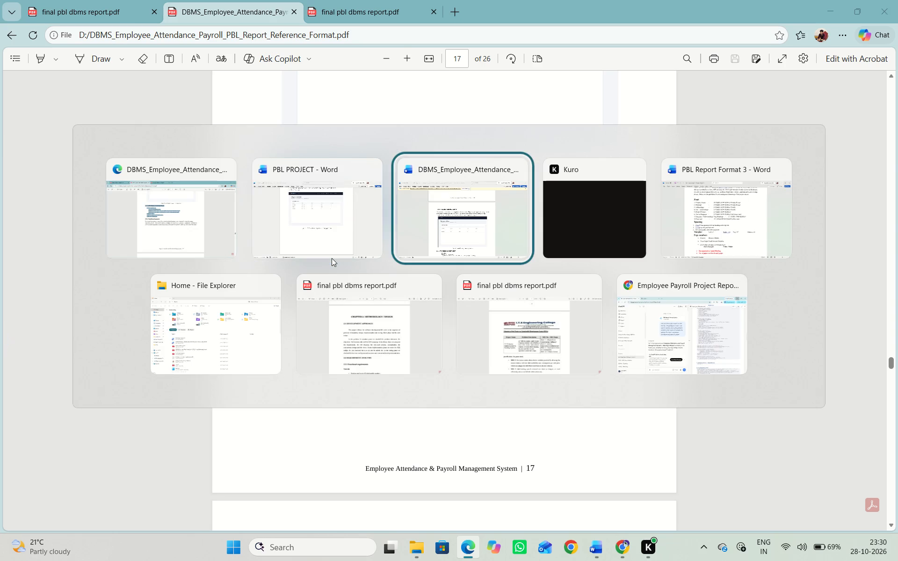
key("ctrl+v")
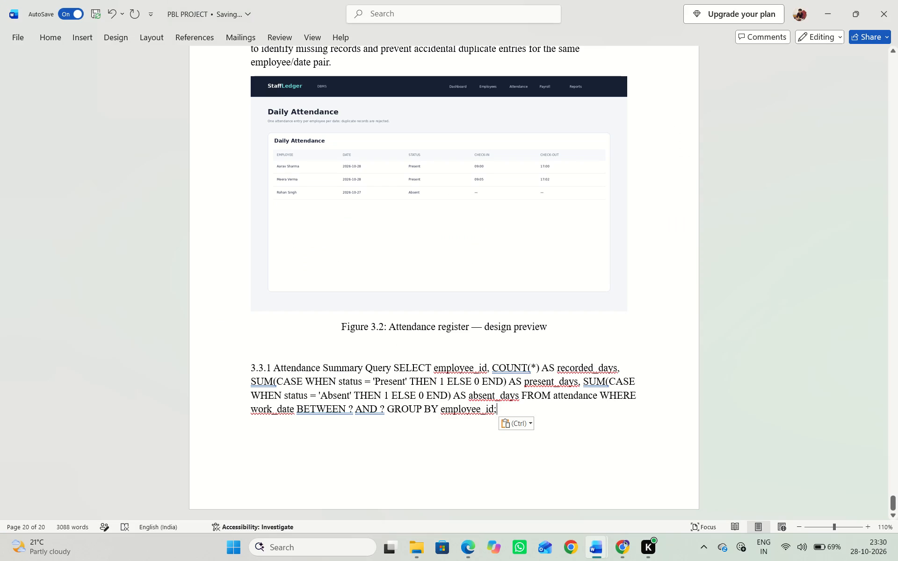
Break the pasted text after "3.3.1 Attendance Summary" and delete everything that follows it.
left_click(365, 368)
key("Return")
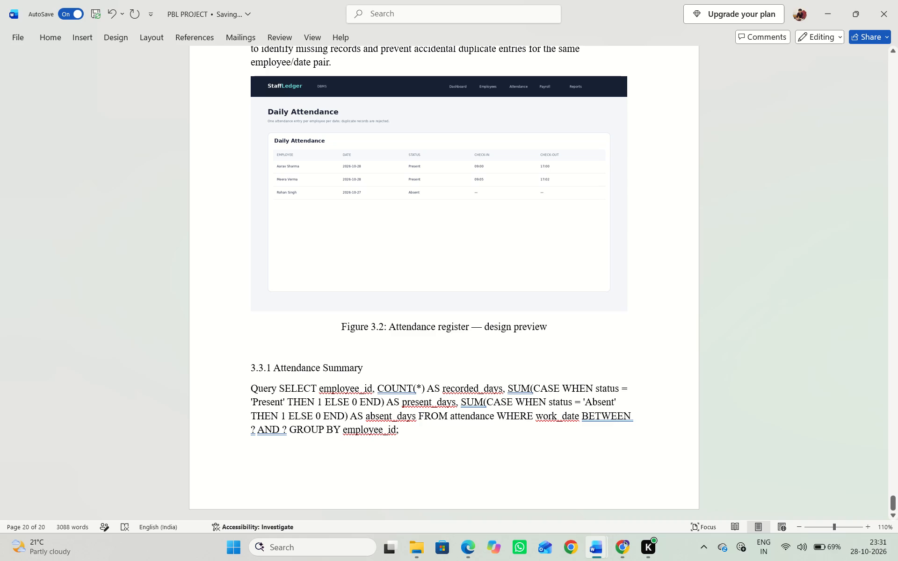
left_click_drag(247, 385, 425, 447)
key("BackSpace")
Copy only the SQL query under 3.3.1 in the reference PDF and paste it below the "3.3.1 Attendance Summary" line.
scroll(384, 426, "right", 2)
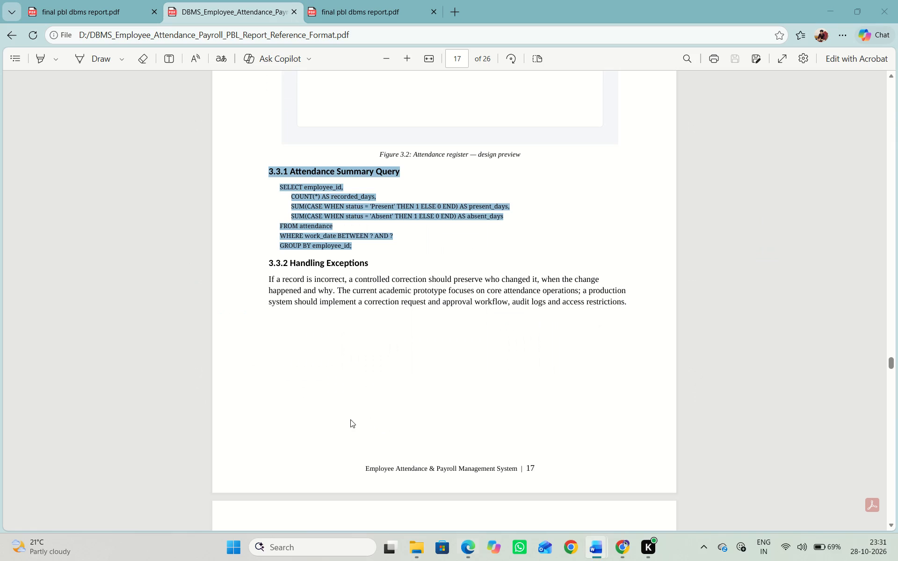
left_click(306, 252)
left_click_drag(275, 185, 354, 245)
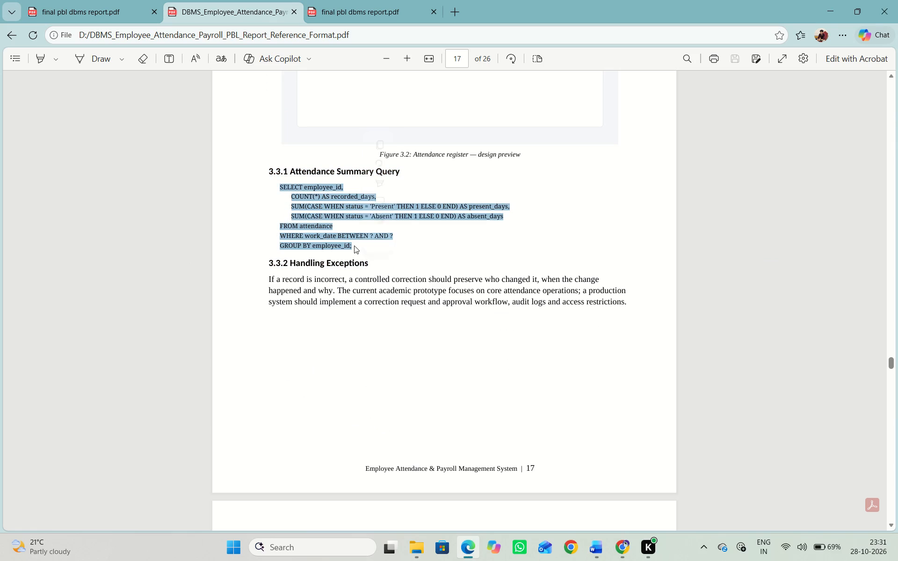
key("ctrl+c")
scroll(354, 245, "right", 1)
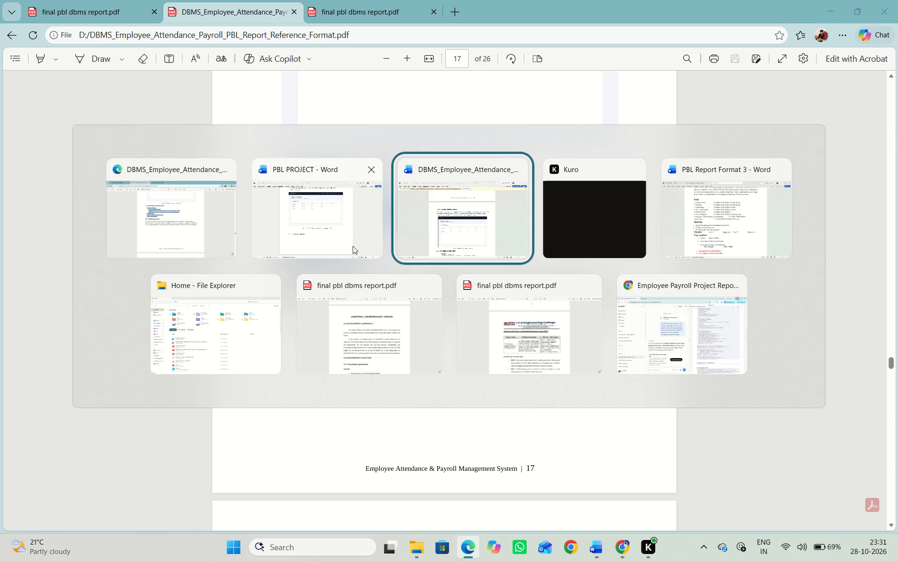
scroll(353, 246, "right", 1)
key("ctrl+v")
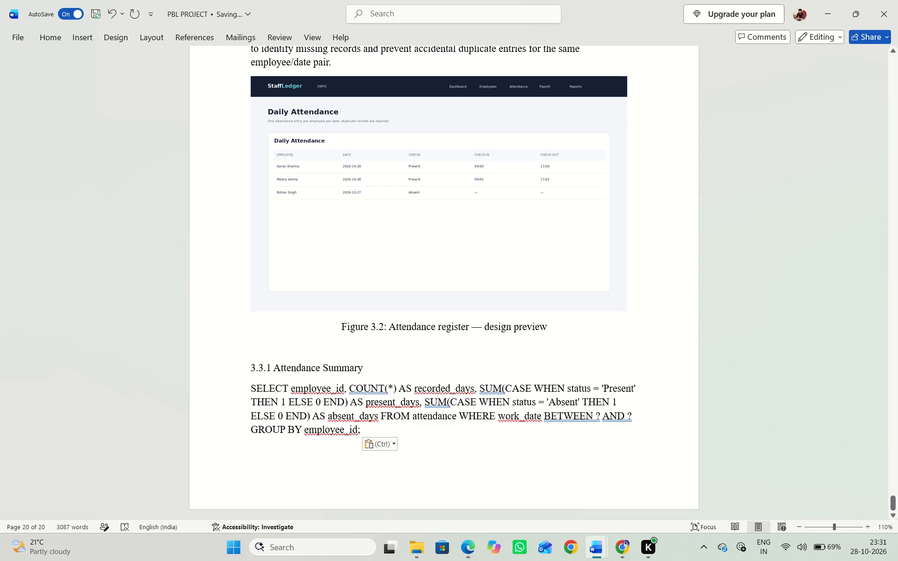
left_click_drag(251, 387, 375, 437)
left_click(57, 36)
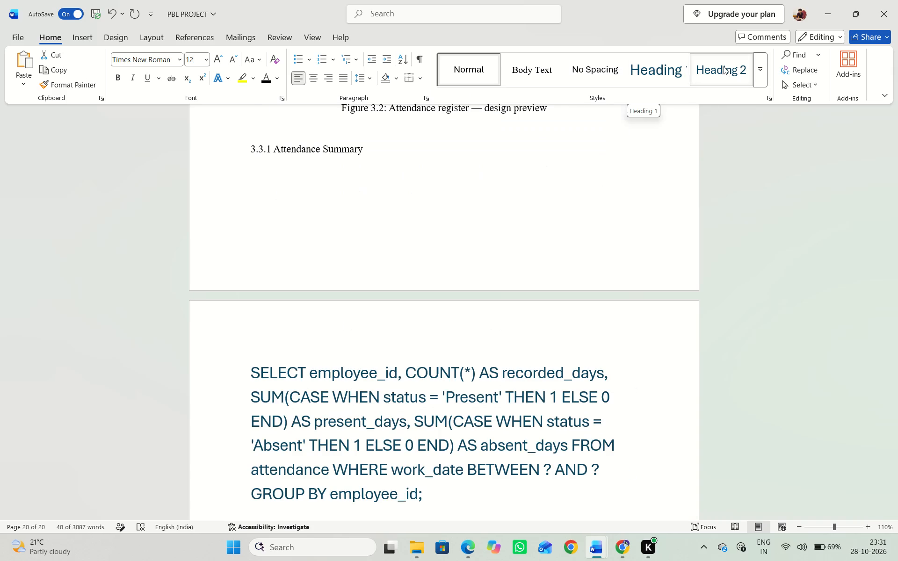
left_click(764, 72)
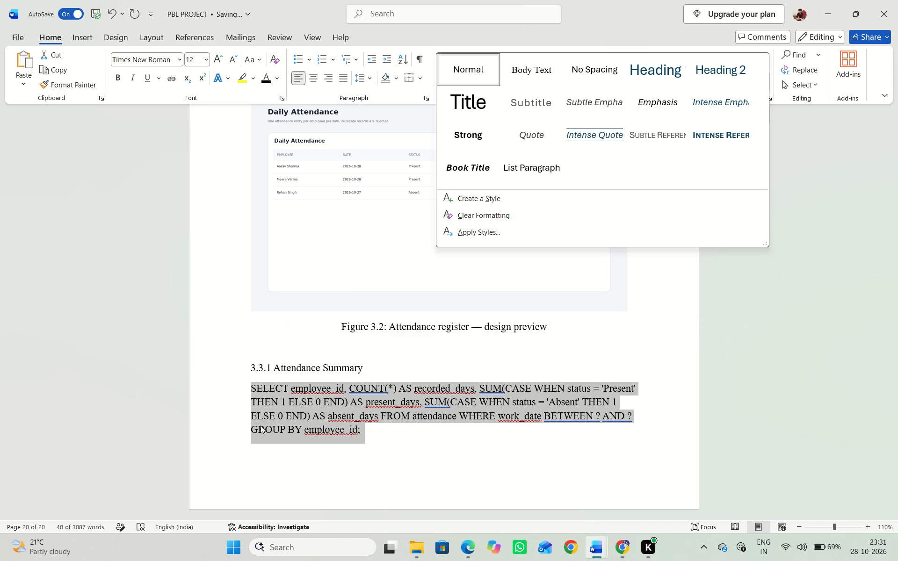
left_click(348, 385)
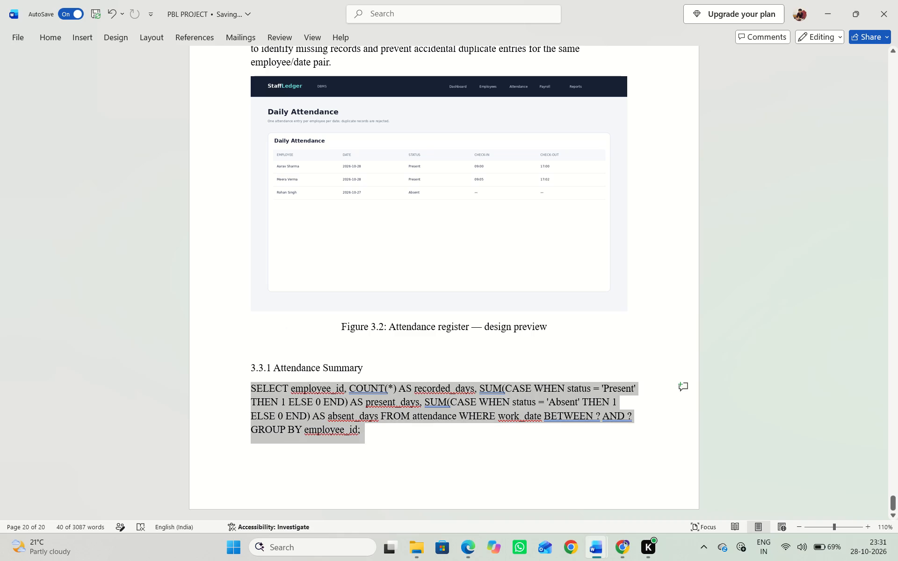
Indent the SELECT line of the query under 3.3.1 Attendance Summary by five spaces.
left_click(248, 385)
key("space")
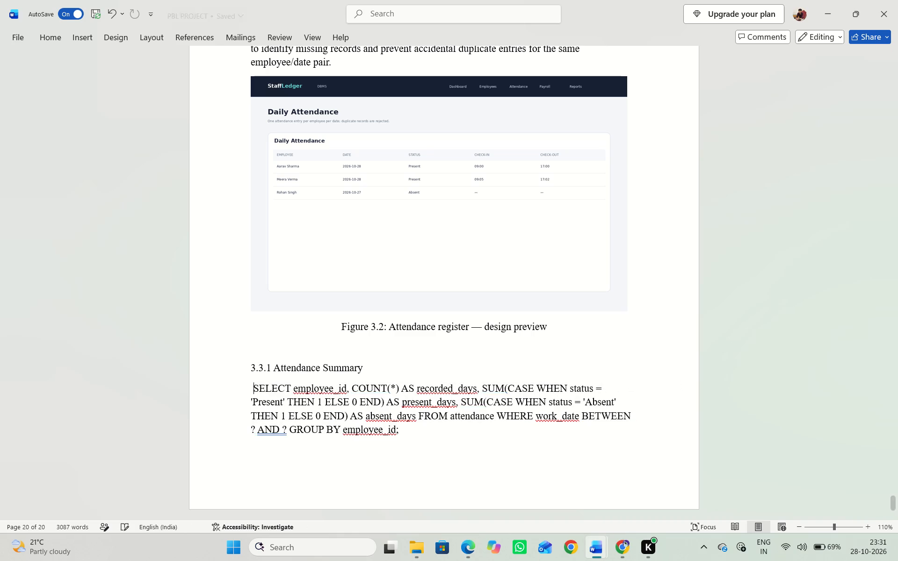
key("space")
key("space")
key("space")
key("space")
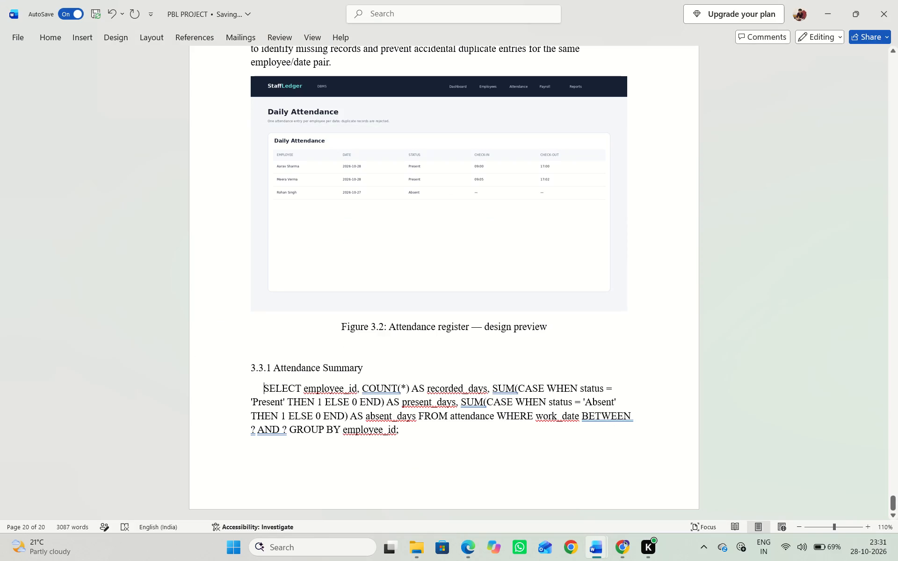
Break the query into separate lines before COUNT(*), before the 'Present' SUM and before the 'Absent' SUM.
left_click(357, 388)
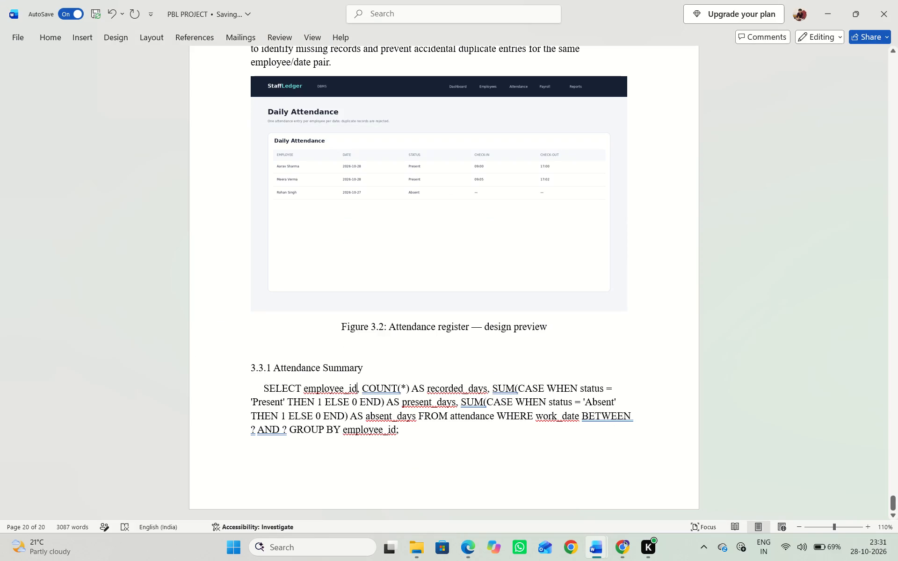
left_click(361, 391)
key("Return")
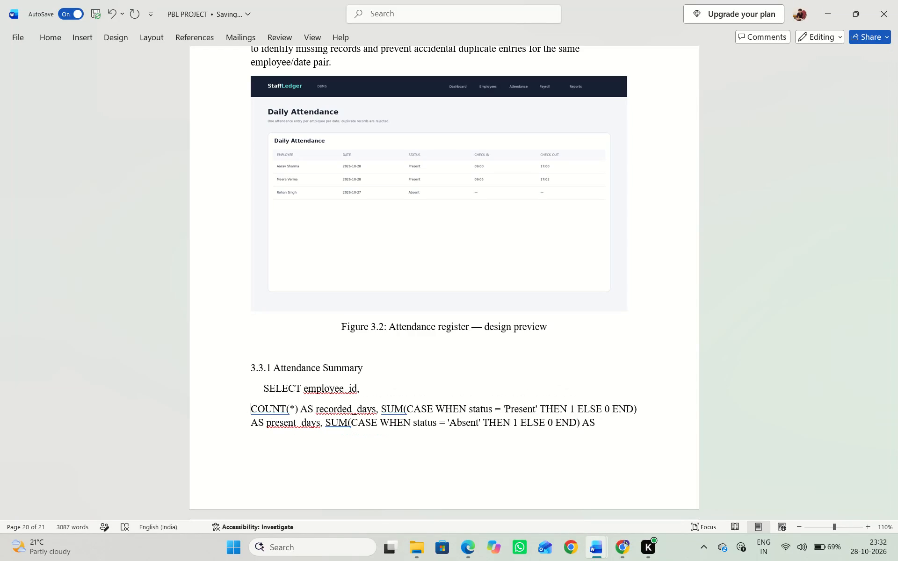
key("BackSpace")
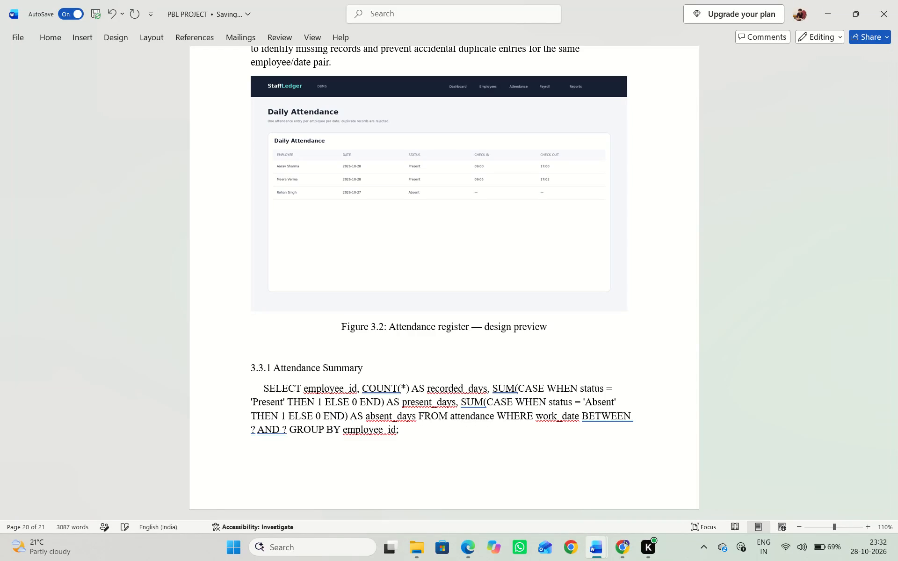
key("Return")
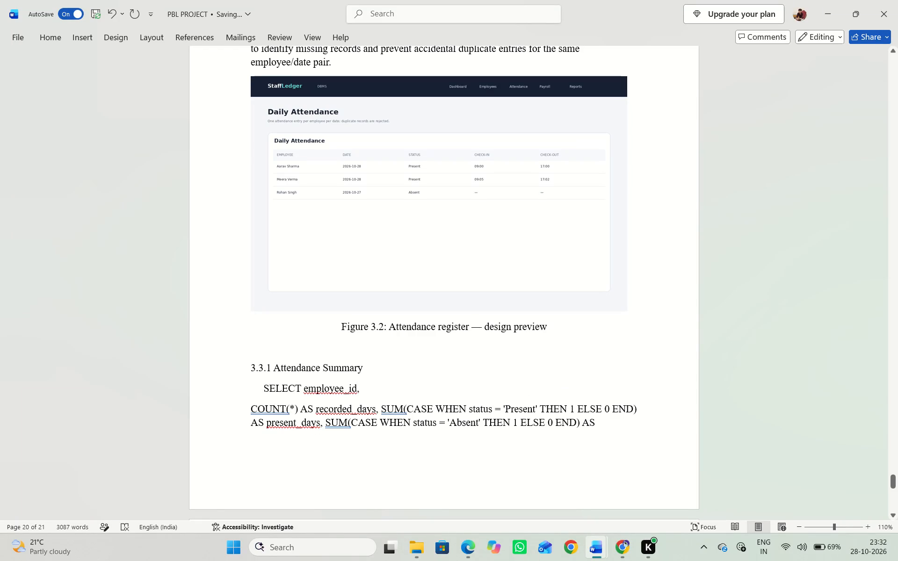
left_click(380, 409)
key("Return")
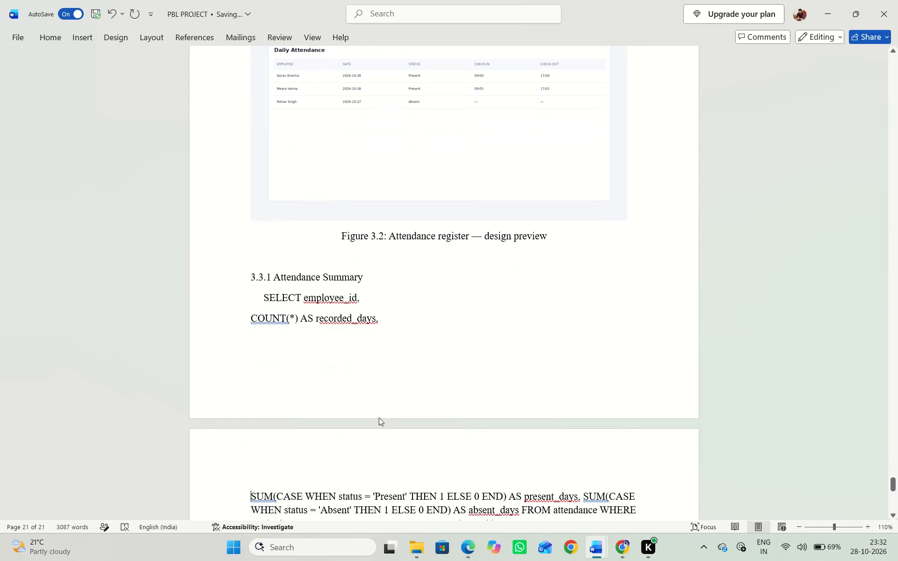
scroll(386, 446, "down", 2)
scroll(378, 416, "right", 1)
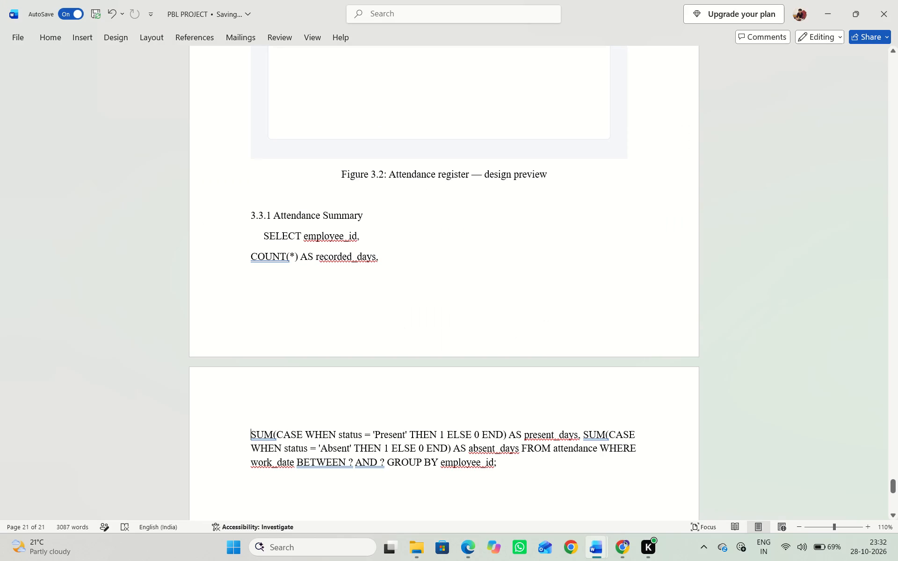
left_click(583, 439)
key("Return")
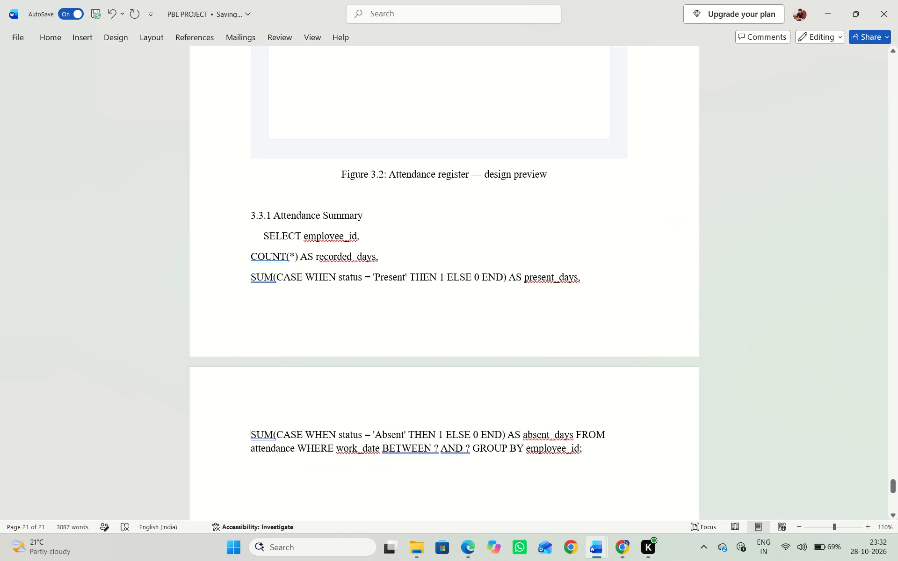
Break the rest of the query so that FROM, WHERE and GROUP BY each start their own line.
left_click(576, 436)
key("Return")
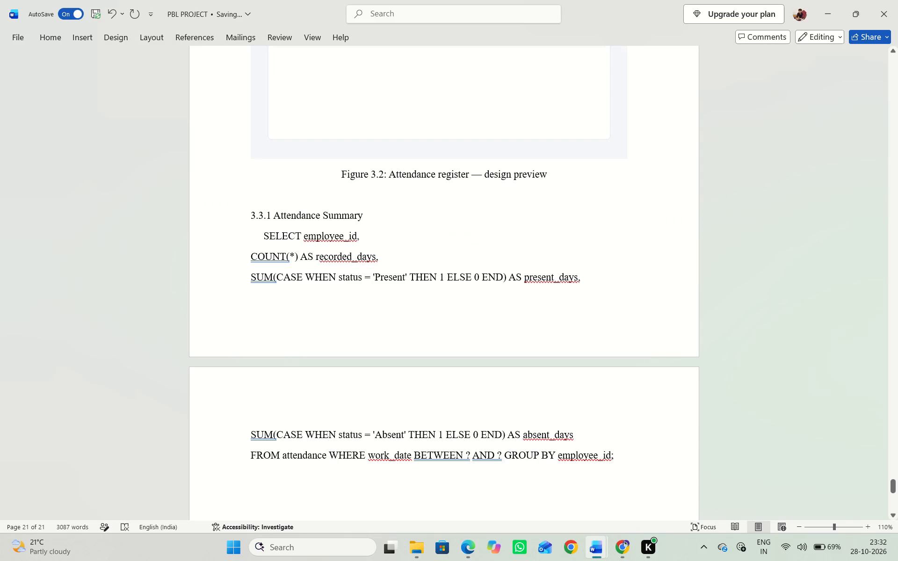
left_click(333, 453)
key("Return")
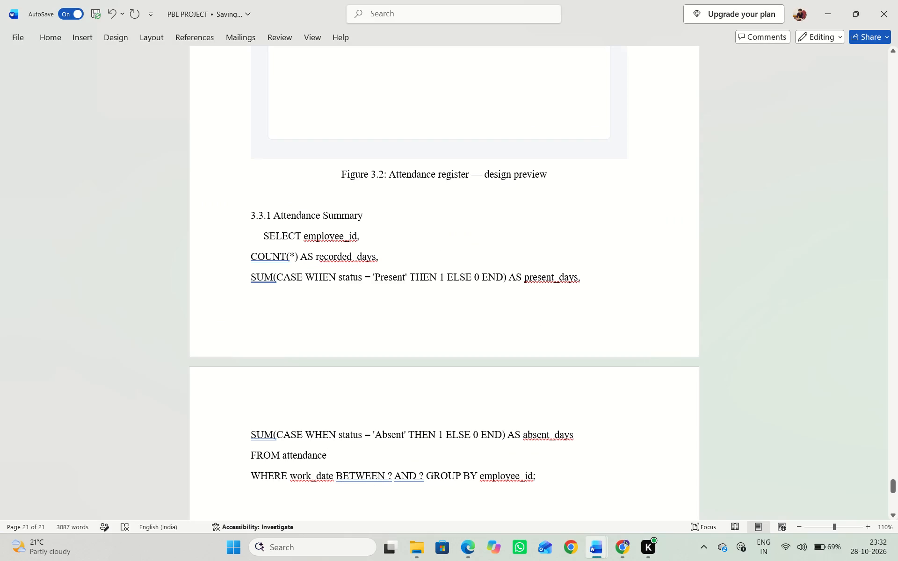
left_click(425, 476)
key("Return")
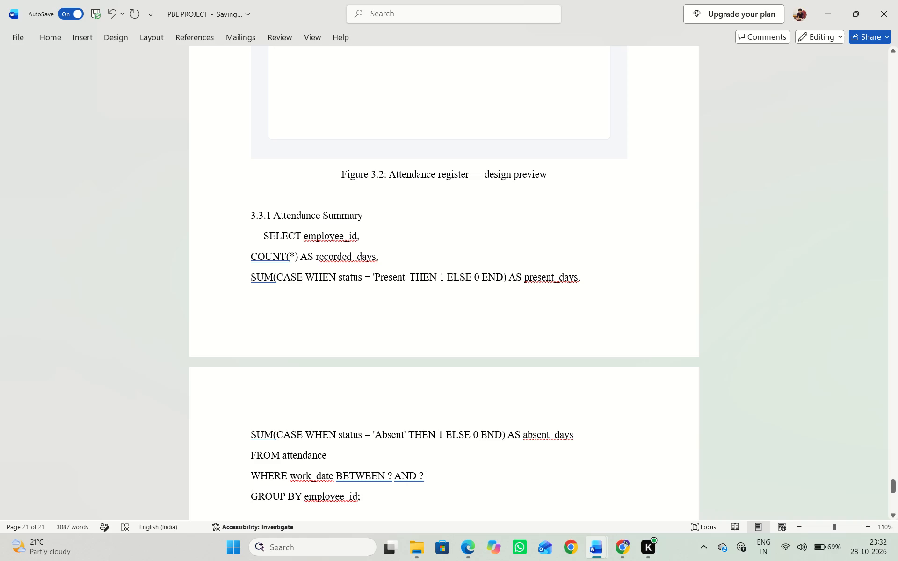
Apply the No Spacing style to all lines of the SQL query and set their font to Times New Roman.
left_click_drag(263, 234, 368, 499)
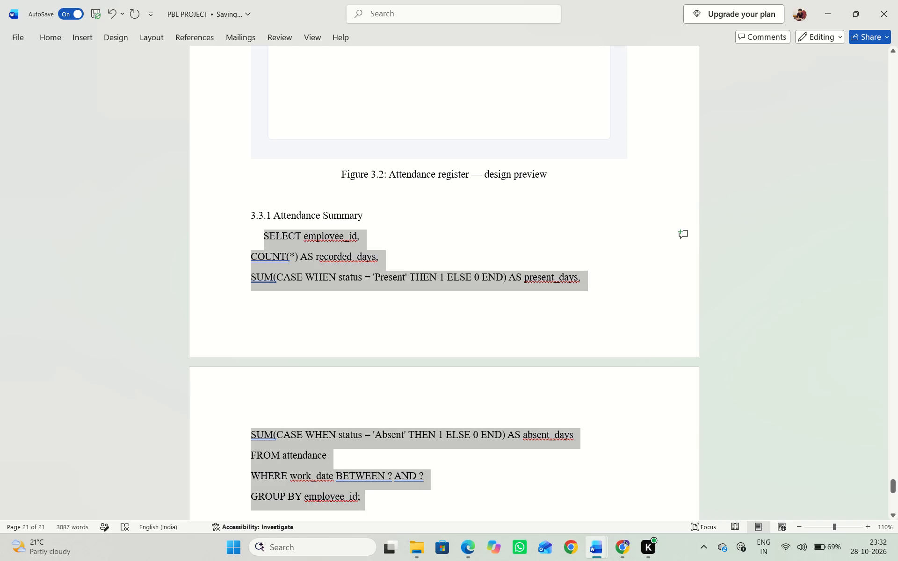
left_click_drag(368, 499, 369, 513)
left_click(48, 38)
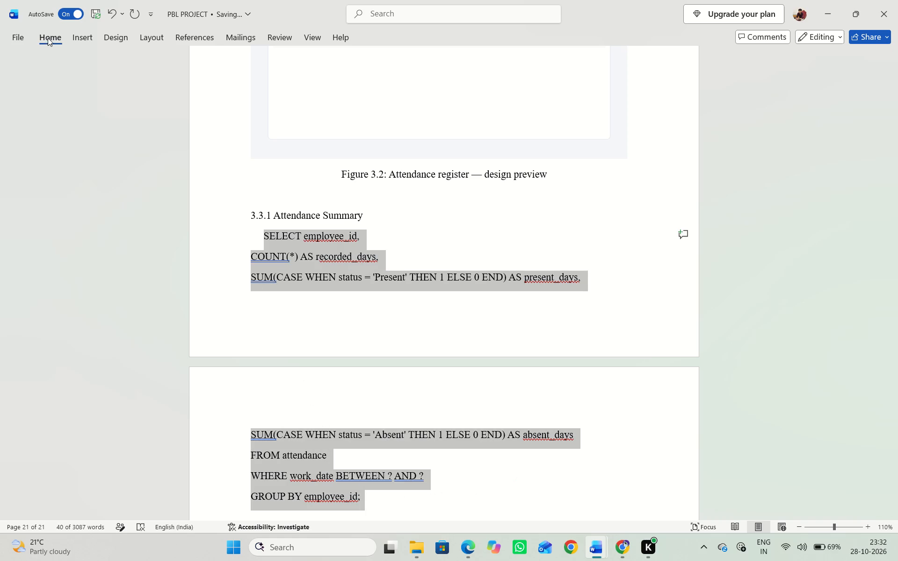
left_click(574, 66)
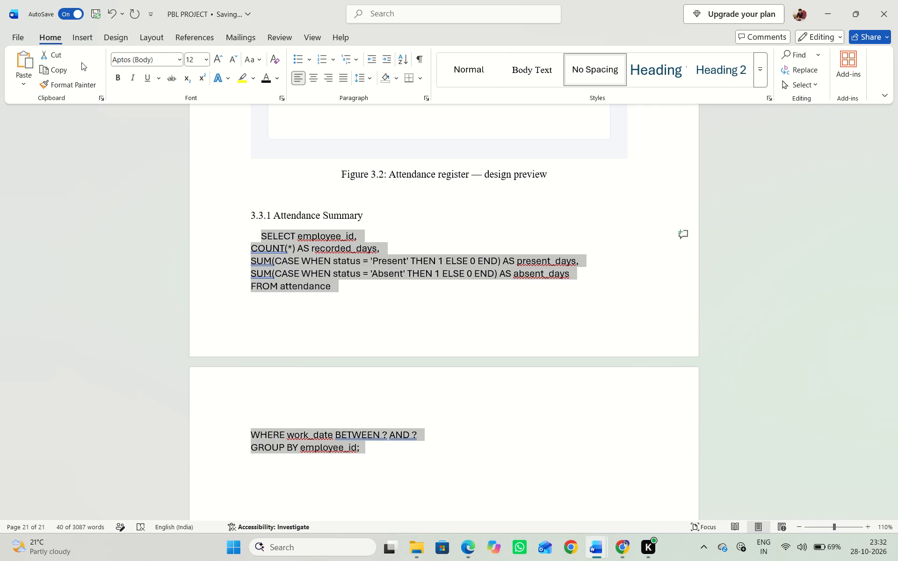
left_click(158, 62)
key("t")
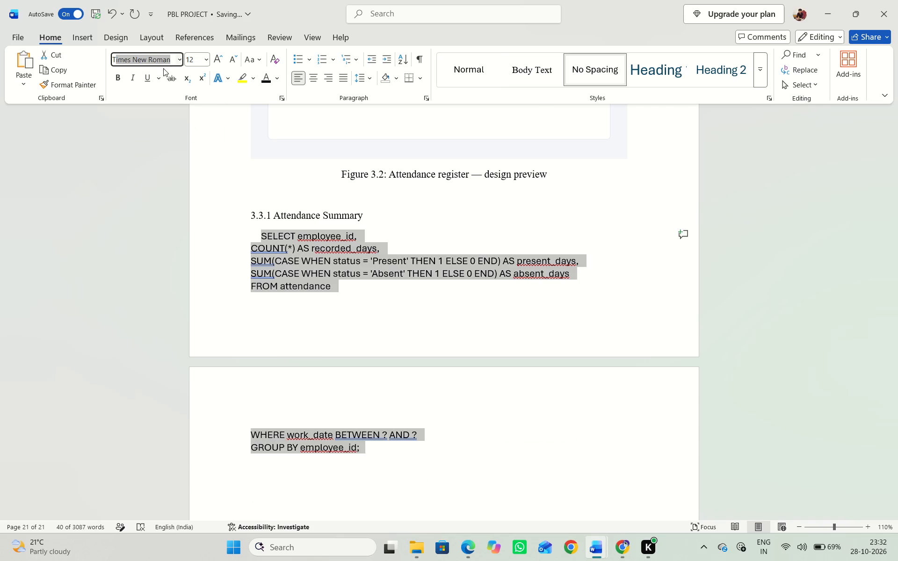
left_click(175, 63)
key("Return")
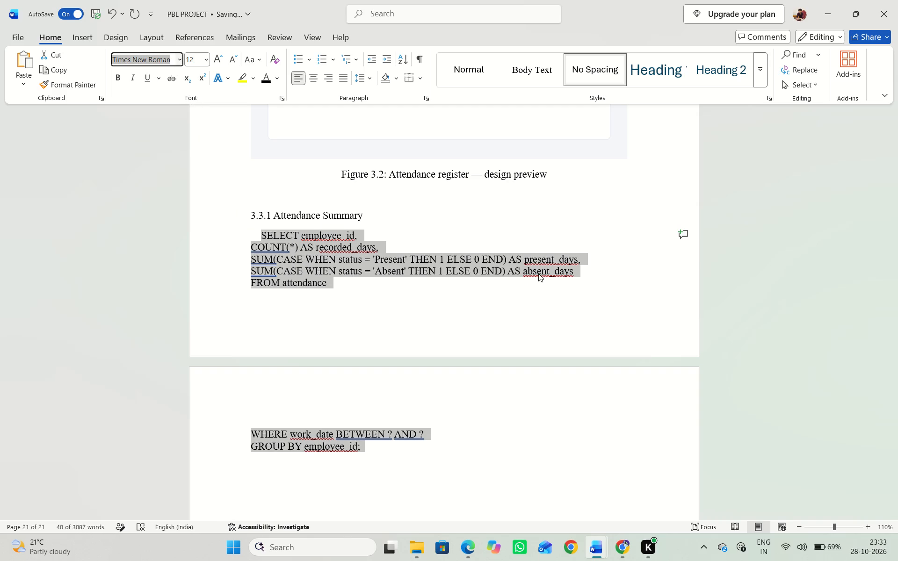
Indent the COUNT(*) AS recorded_days line by nine spaces.
scroll(500, 286, "right", 1)
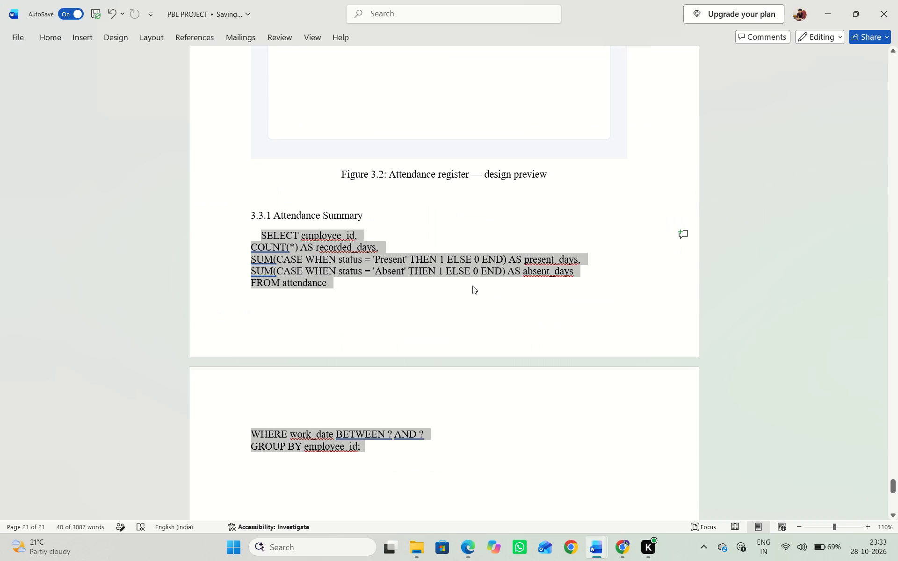
left_click(248, 246)
key("space")
key("space")
key("space")
key("space")
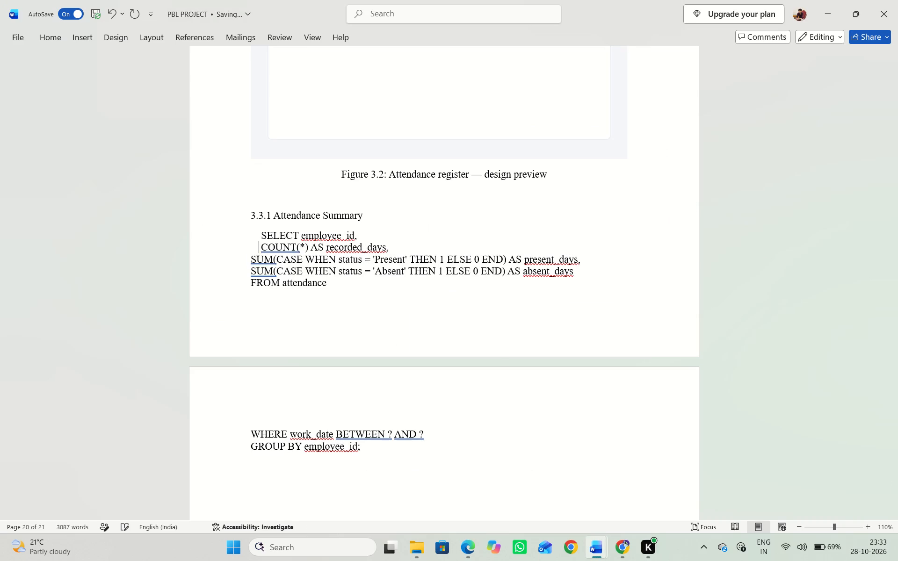
key("space")
key("space")
key("space")
key("space")
key("space")
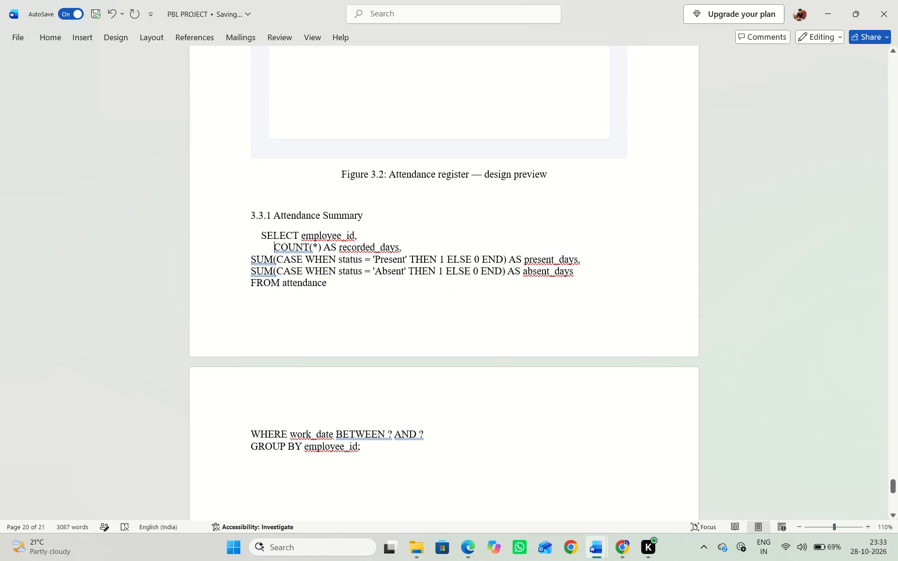
Indent the SUM line ending in present_days by nine spaces, level with the COUNT(*) line.
left_click(251, 259)
key("space")
key("space")
key("space")
key("space")
key("space")
key("space")
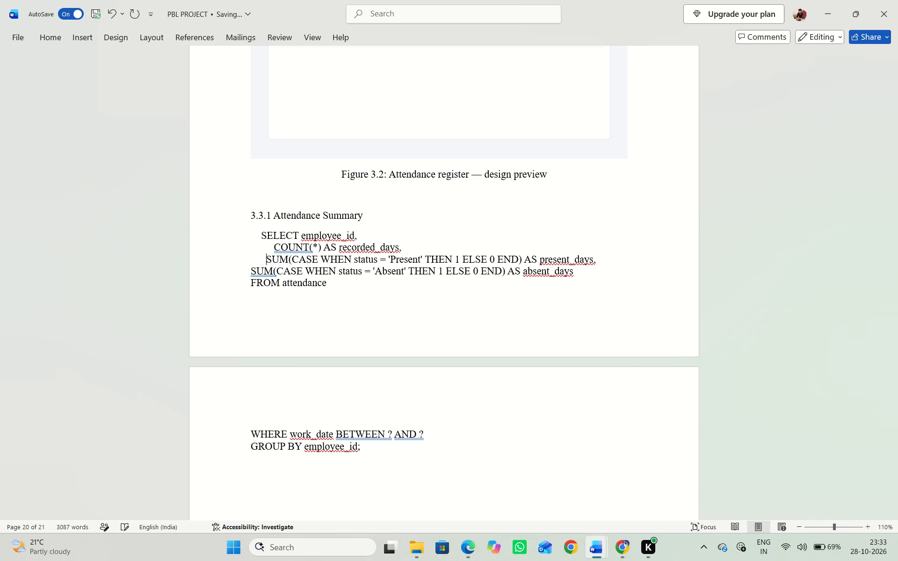
key("space")
key("space")
key("space")
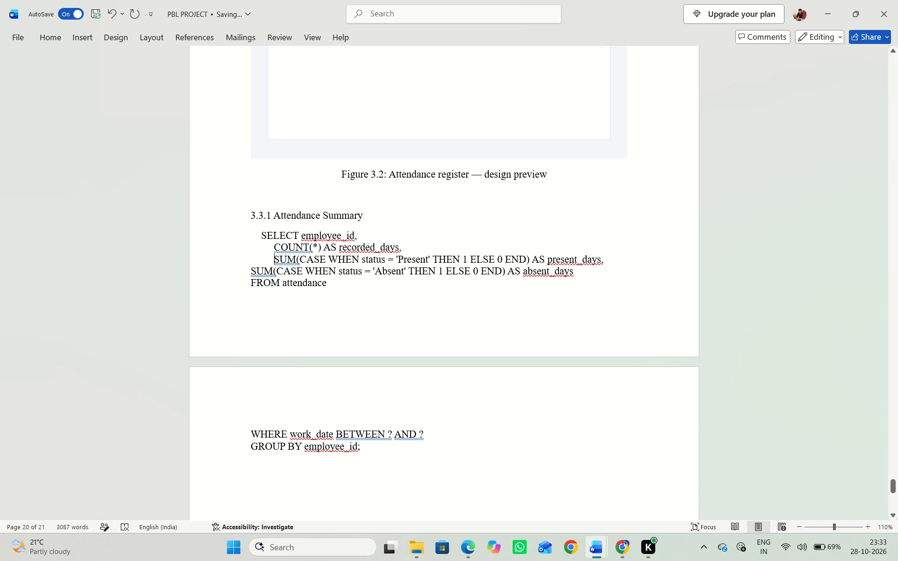
Indent the SUM line ending in absent_days by nine spaces, level with the lines above it.
left_click(252, 271)
key("space")
key("space")
key("space")
key("space")
key("space")
key("space")
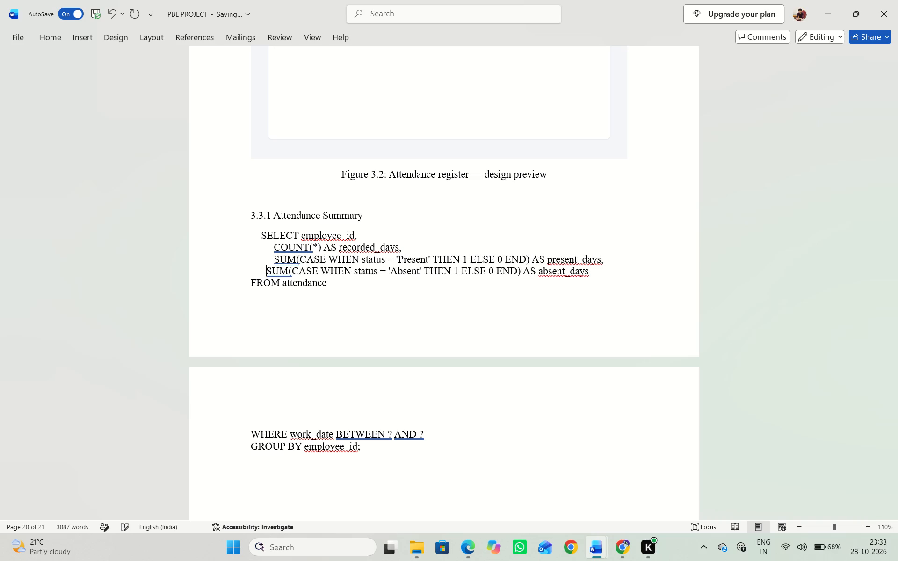
key("space")
key("space")
key("space")
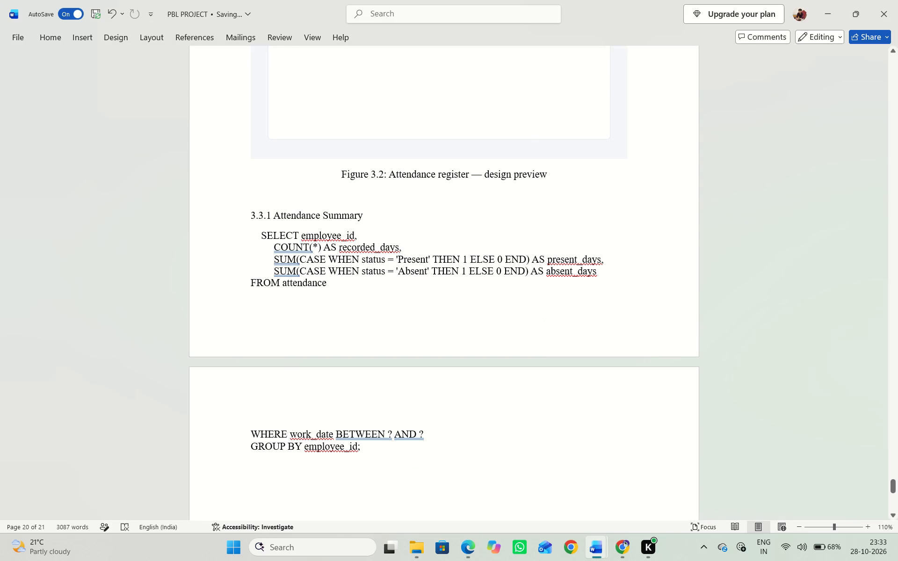
Add one blank line between the absent_days line and the FROM attendance line.
left_click(601, 273)
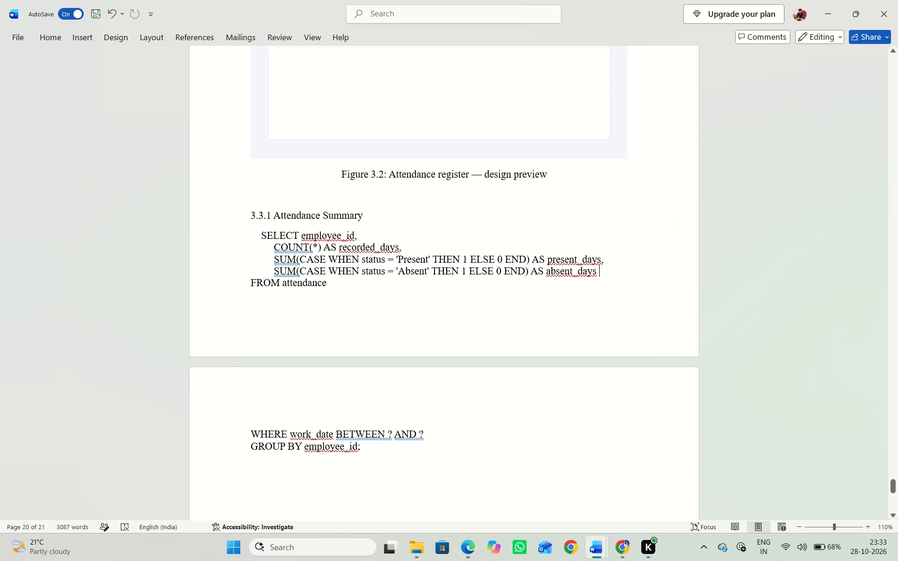
left_click(597, 273)
key("Return")
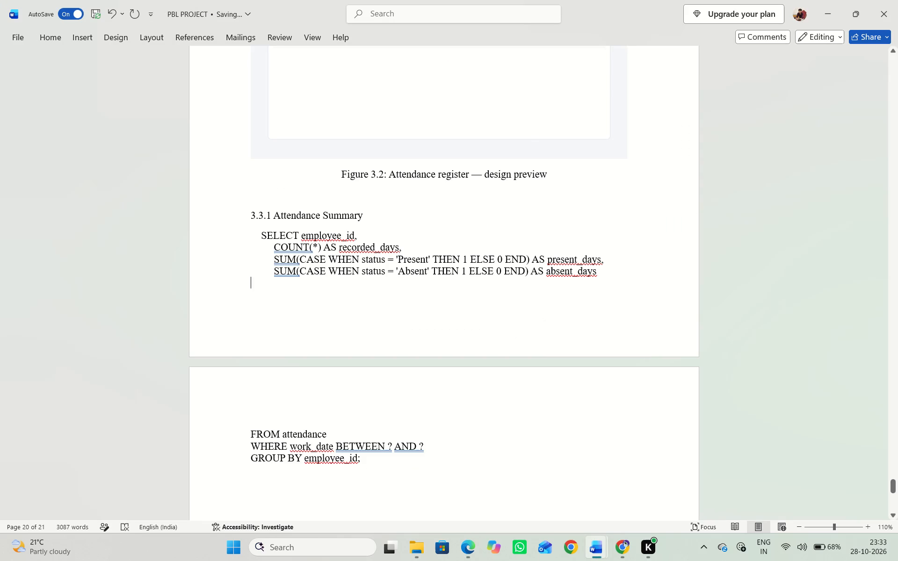
key("Return")
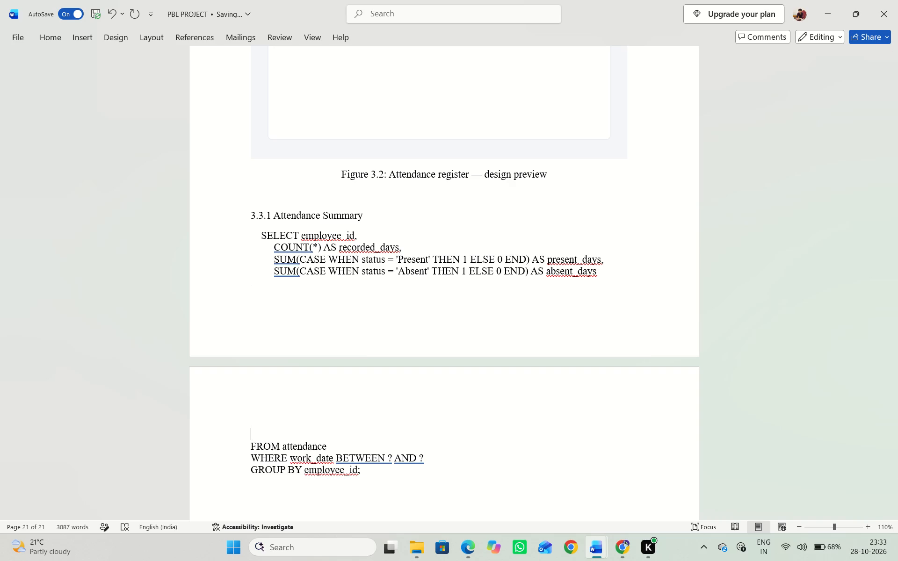
key("BackSpace")
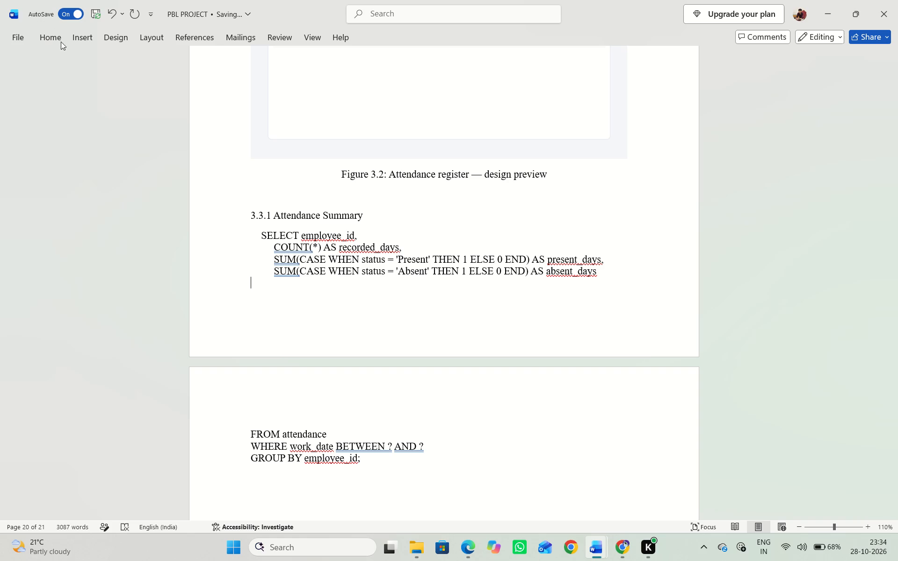
Format the blank line below the absent_days line with font size 8 and centre alignment.
left_click(46, 31)
left_click_drag(196, 61, 205, 60)
key("8")
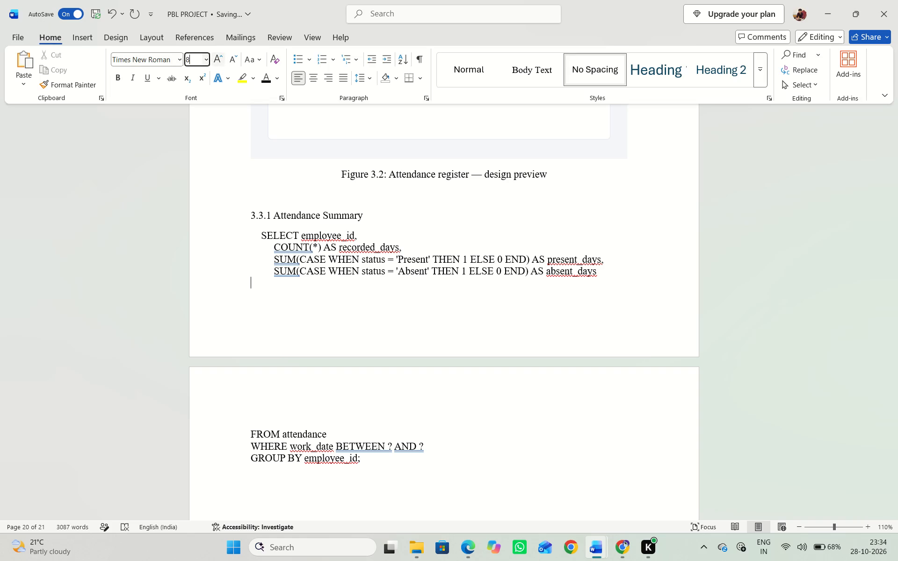
key("Return")
left_click(311, 75)
Enter the page number 15 on the centred line below the absent_days line.
scroll(327, 165, "up", 11)
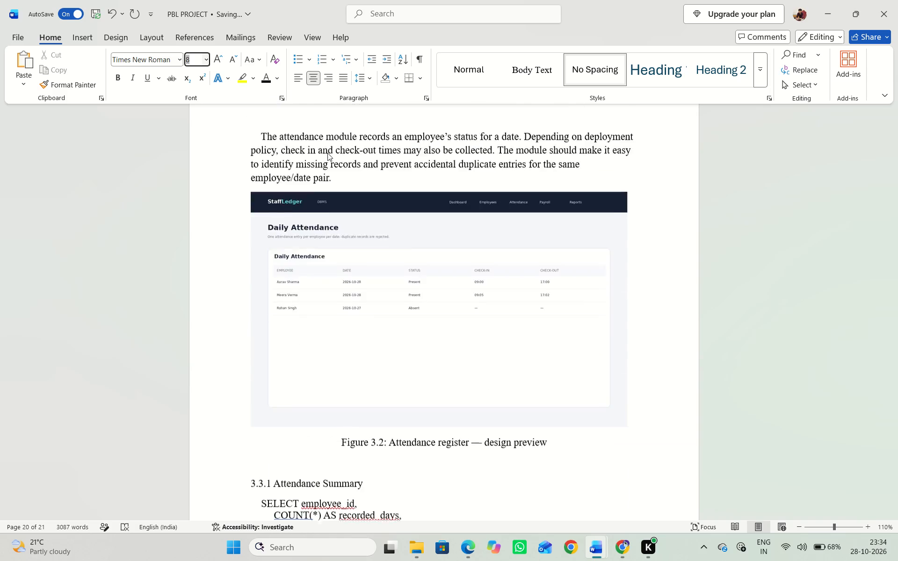
scroll(327, 153, "up", 14)
scroll(327, 152, "down", 18)
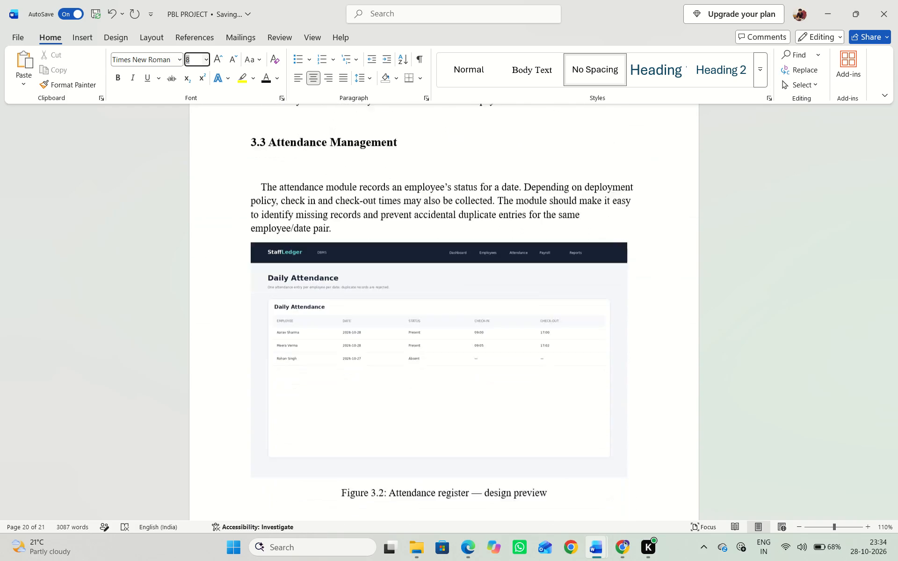
scroll(327, 138, "down", 4)
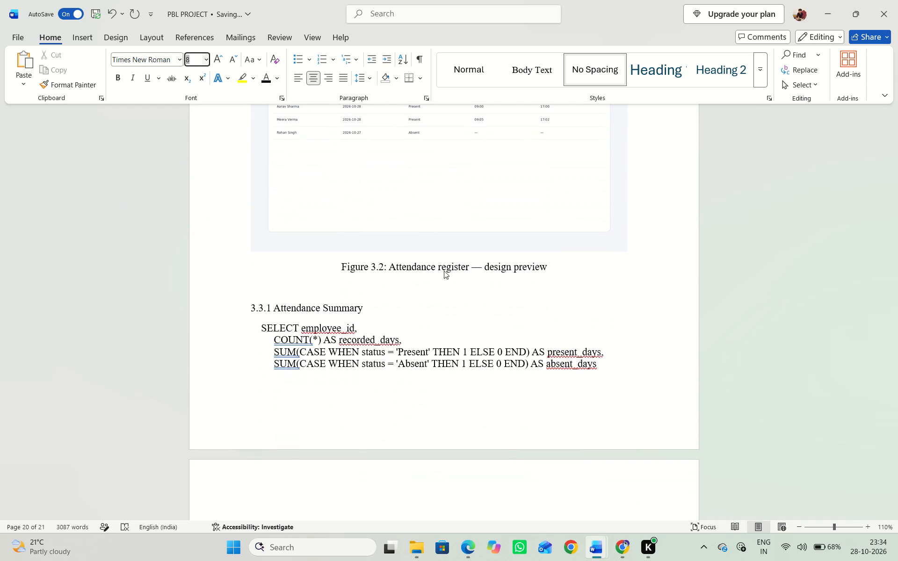
key("1")
key("BackSpace")
left_click(446, 373)
key("1")
key("5")
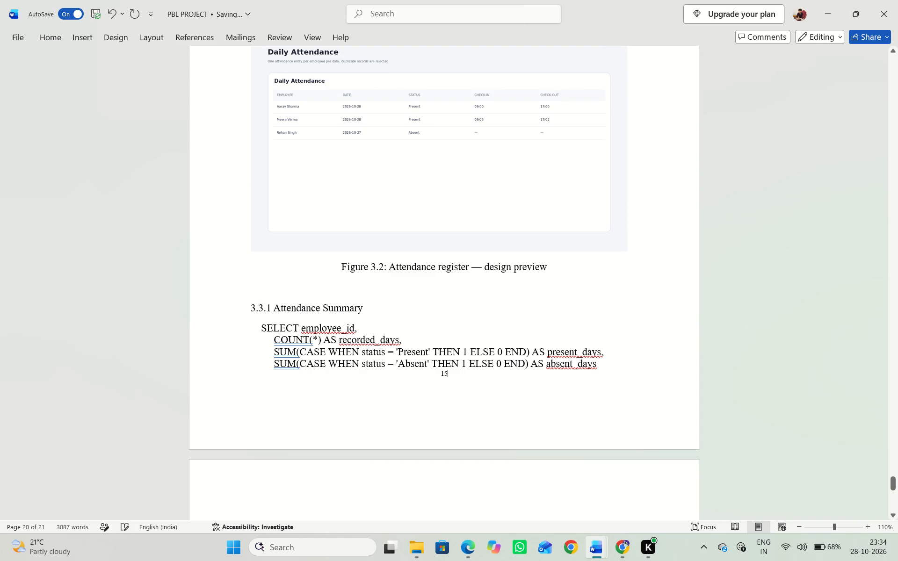
Move the page number 15 down by adding one blank line above it.
left_click(441, 375)
key("Return")
key("Return")
key("BackSpace")
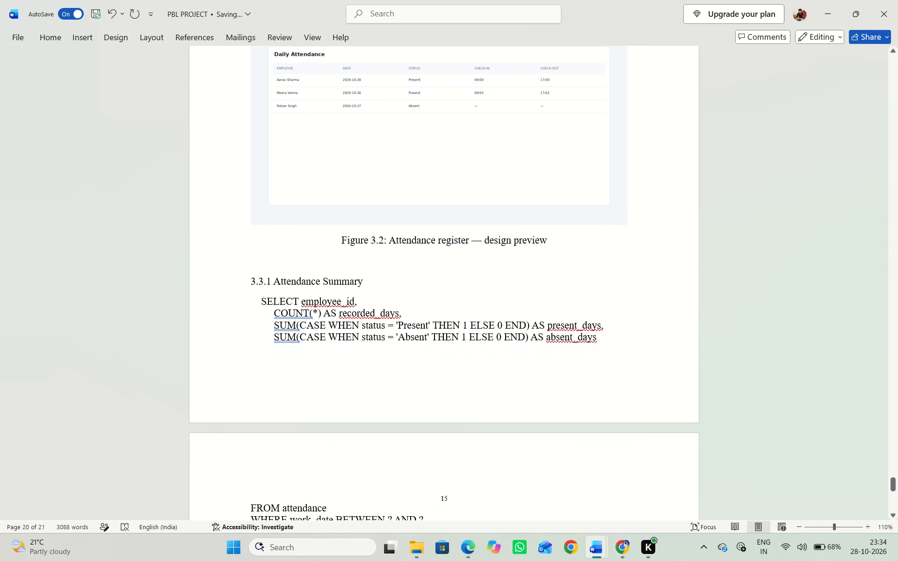